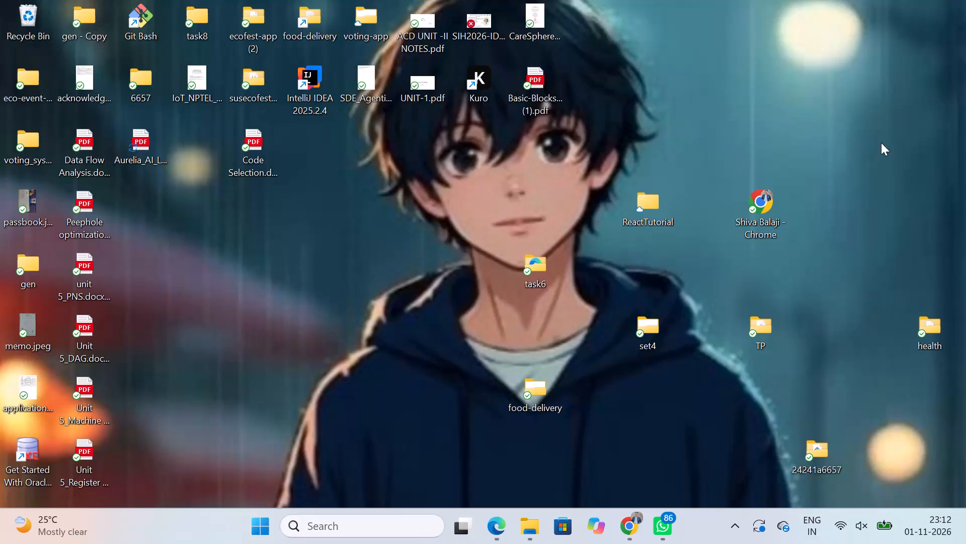
# Open Chrome and search Google for "pdf to ppt converter".
pyautogui.doubleClick(754, 199)
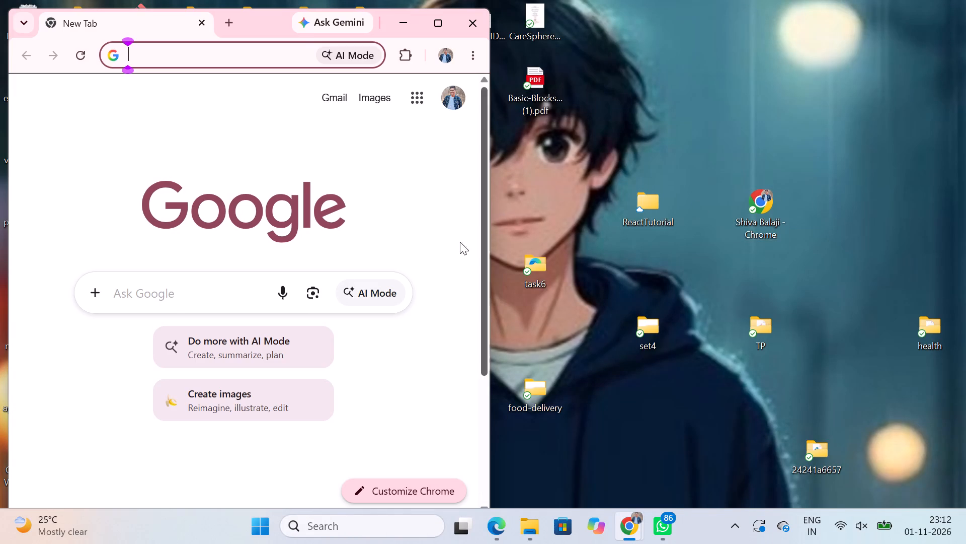
pyautogui.click(158, 299)
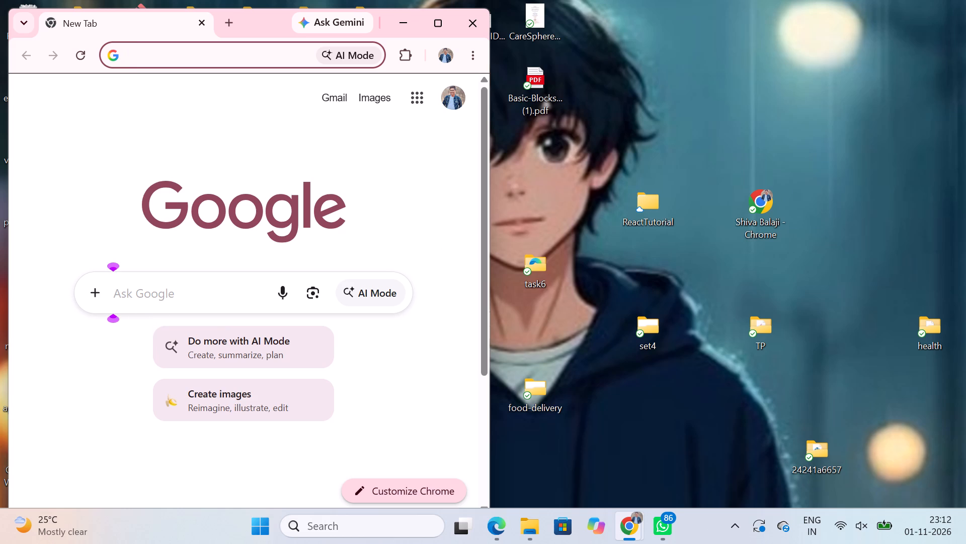
pyautogui.click(186, 299)
pyautogui.press('p')
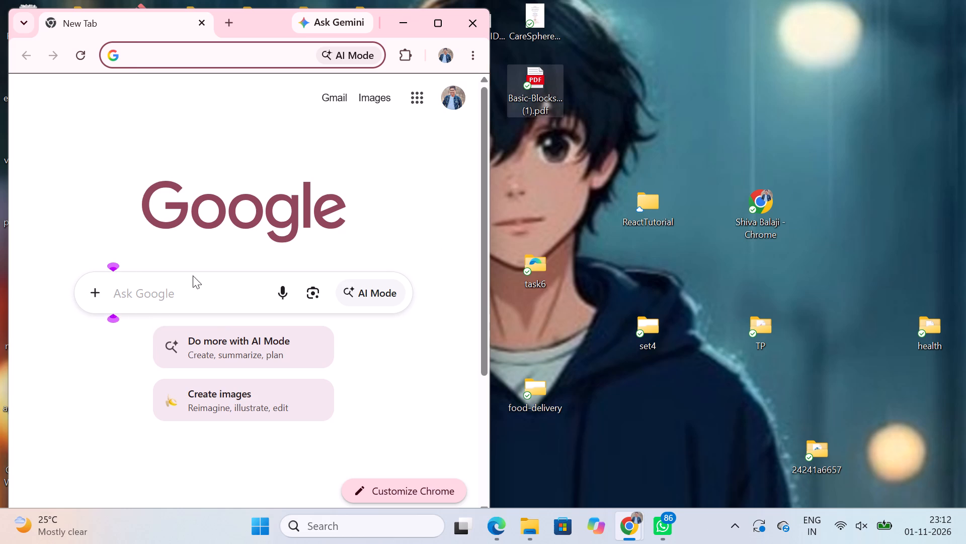
pyautogui.click(202, 285)
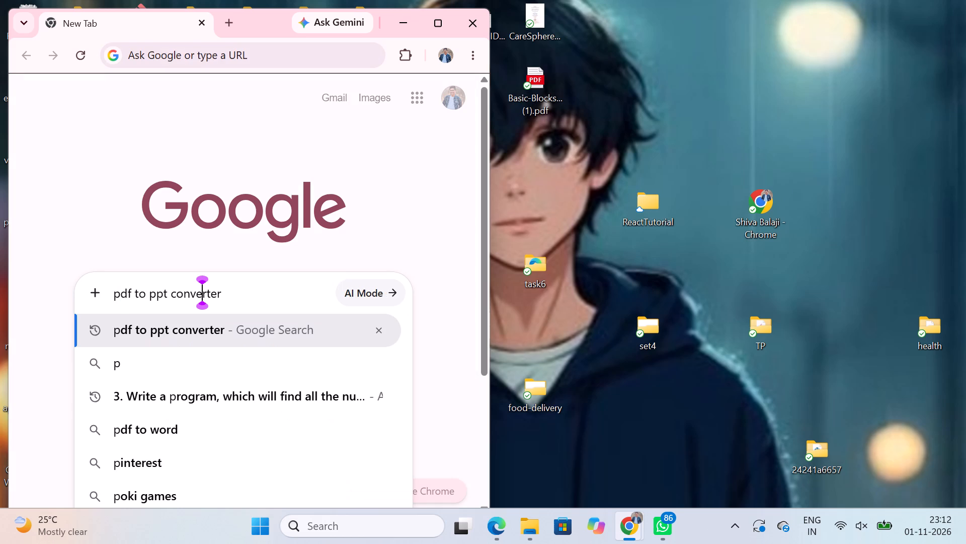
pyautogui.press('Return')
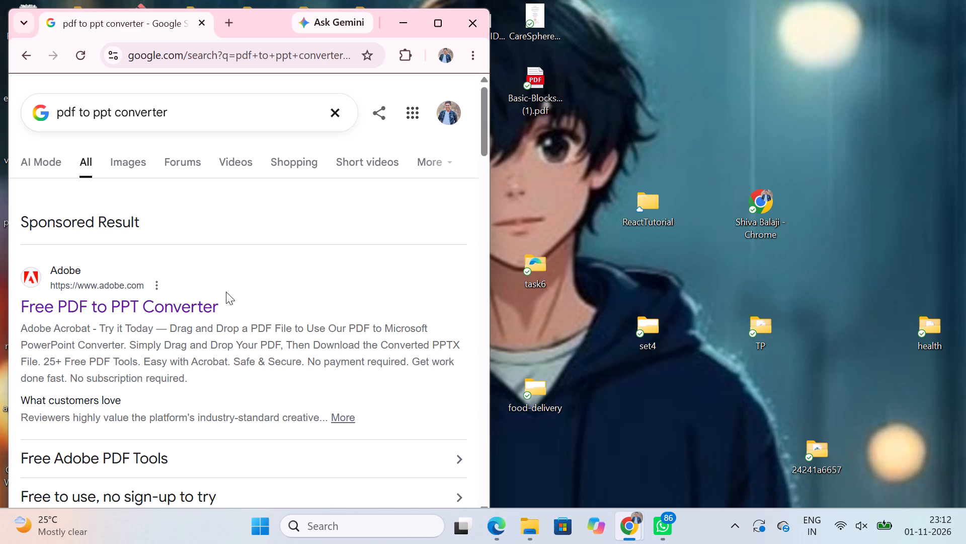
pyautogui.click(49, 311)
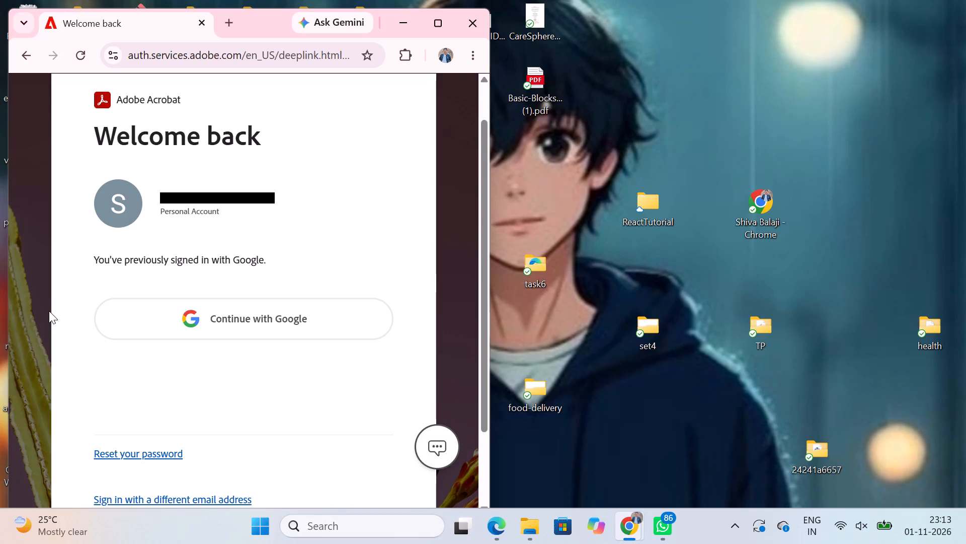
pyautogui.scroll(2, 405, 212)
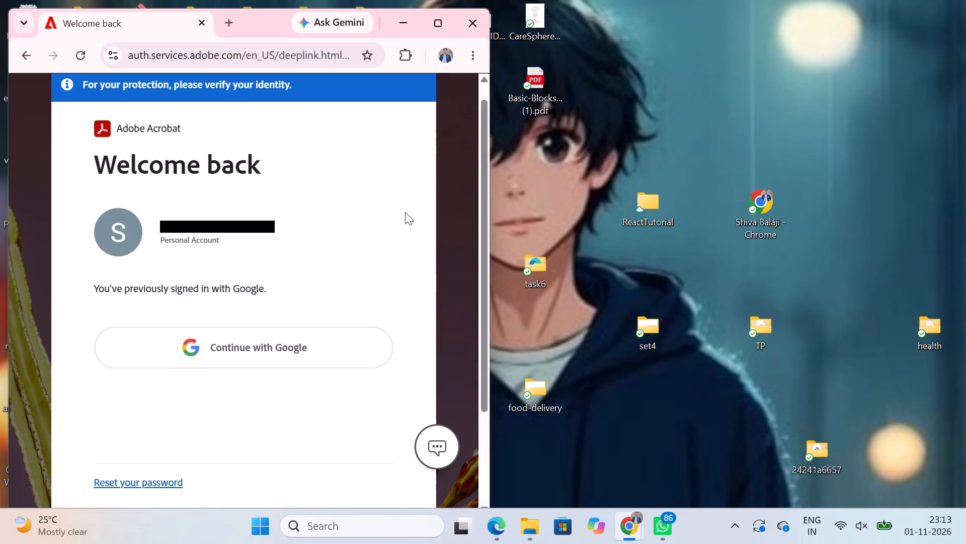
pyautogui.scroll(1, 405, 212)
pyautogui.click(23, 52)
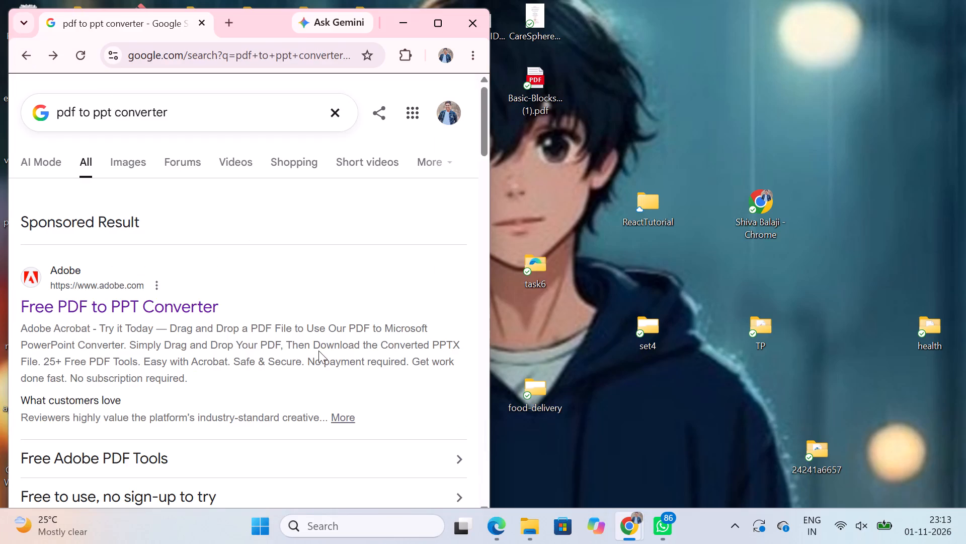
# Open iLovePDF's PDF to PowerPoint converter from the search results and load Aurelia_AI_Lab_GLOB_Documentation.pdf from the Desktop.
pyautogui.scroll(-7, 318, 351)
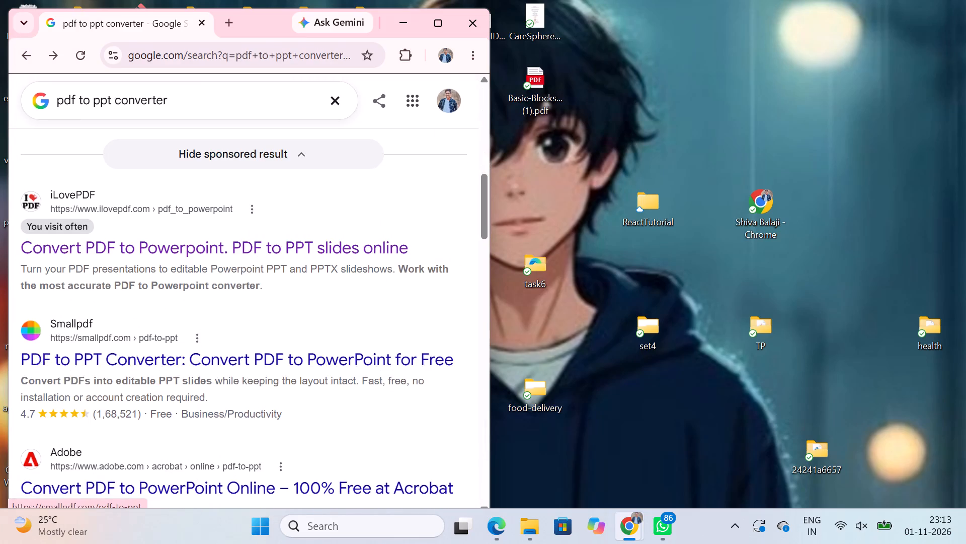
pyautogui.click(197, 246)
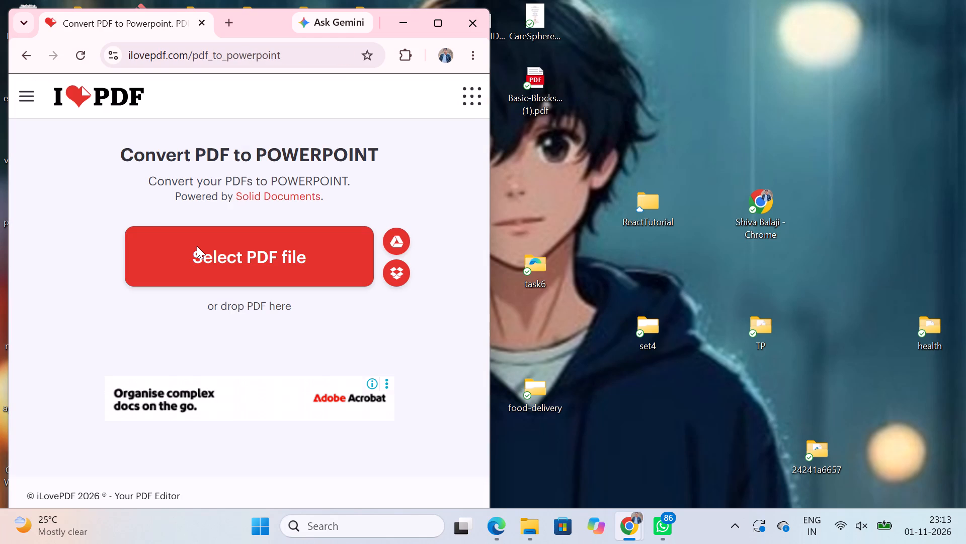
pyautogui.click(197, 246)
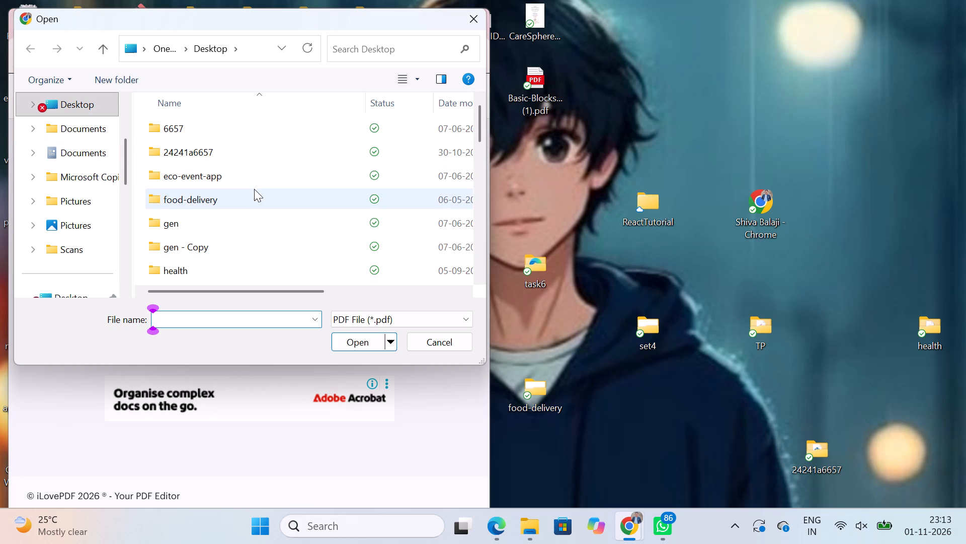
pyautogui.press('a')
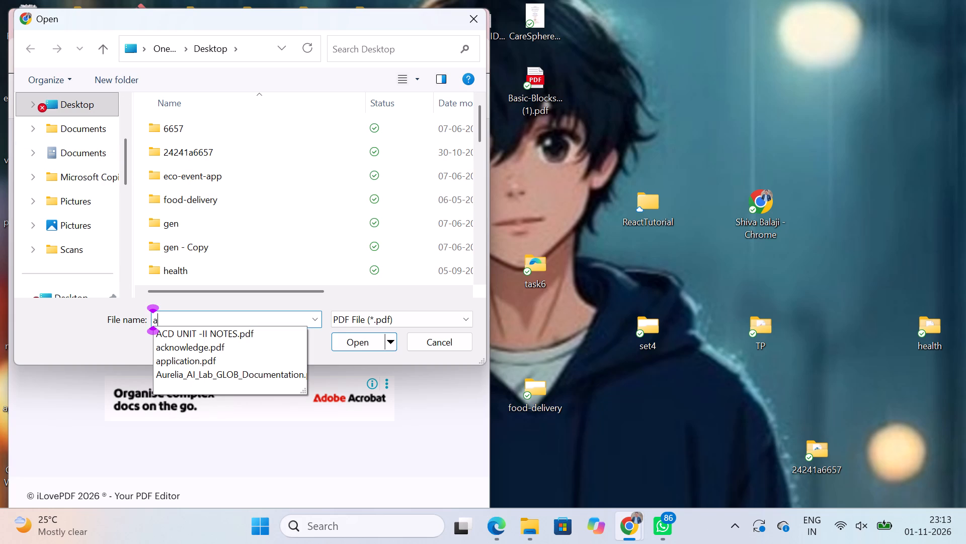
pyautogui.click(253, 374)
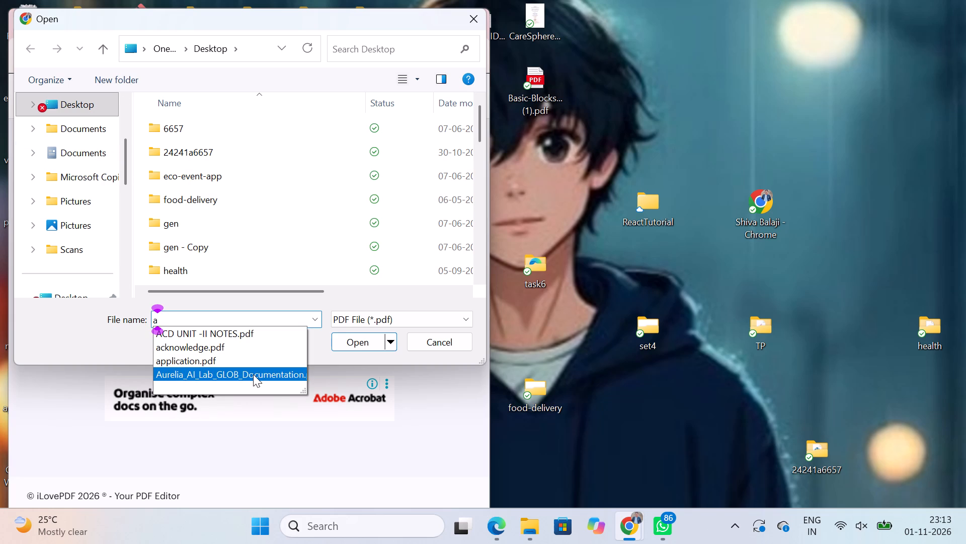
pyautogui.click(357, 336)
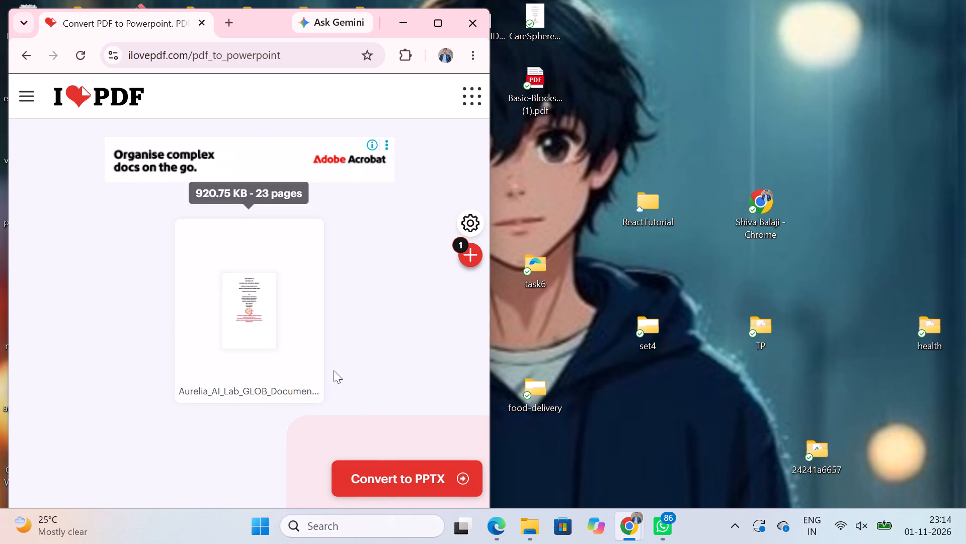
# Convert the loaded PDF to PPTX and download the resulting PowerPoint file.
pyautogui.click(380, 484)
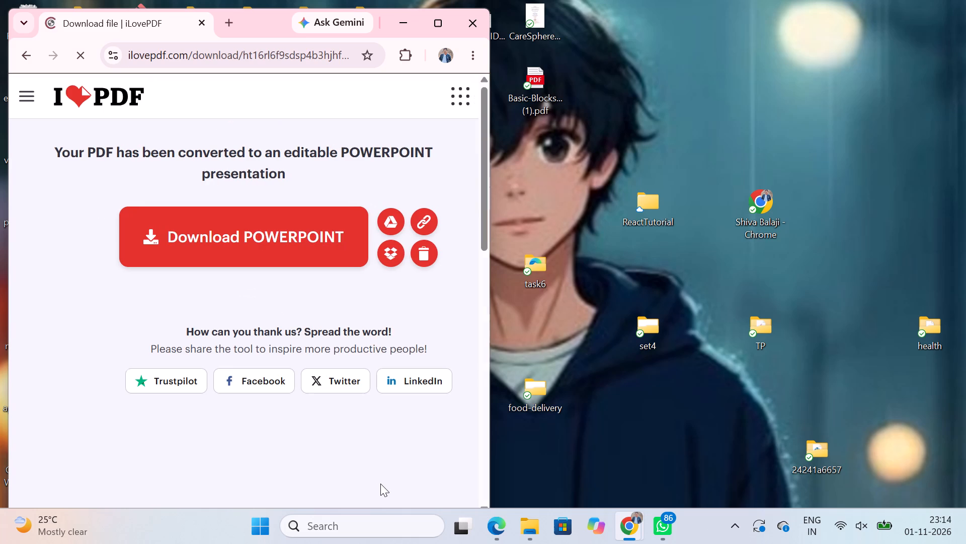
pyautogui.click(276, 255)
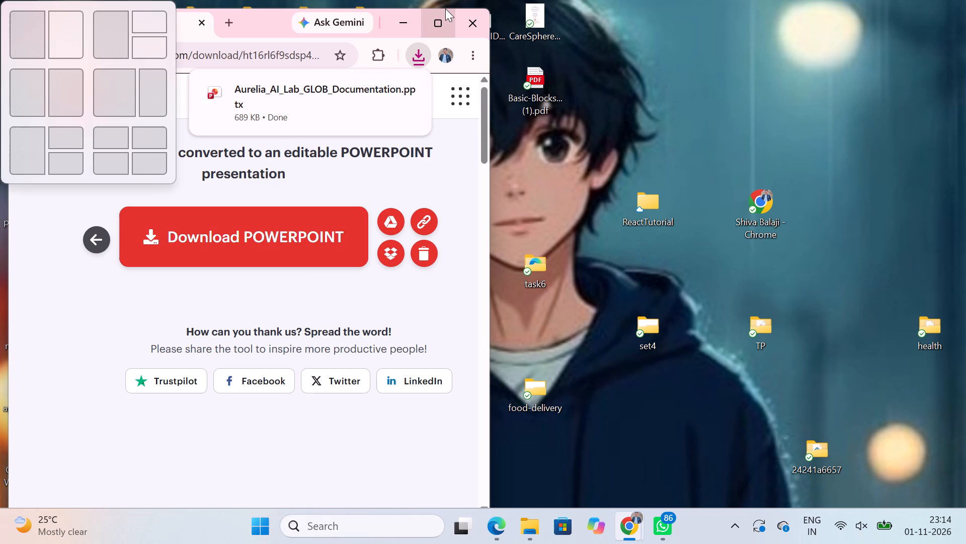
# Open the downloaded Aurelia_AI_Lab_GLOB_Documentation.pptx in PowerPoint and enable editing.
pyautogui.click(296, 97)
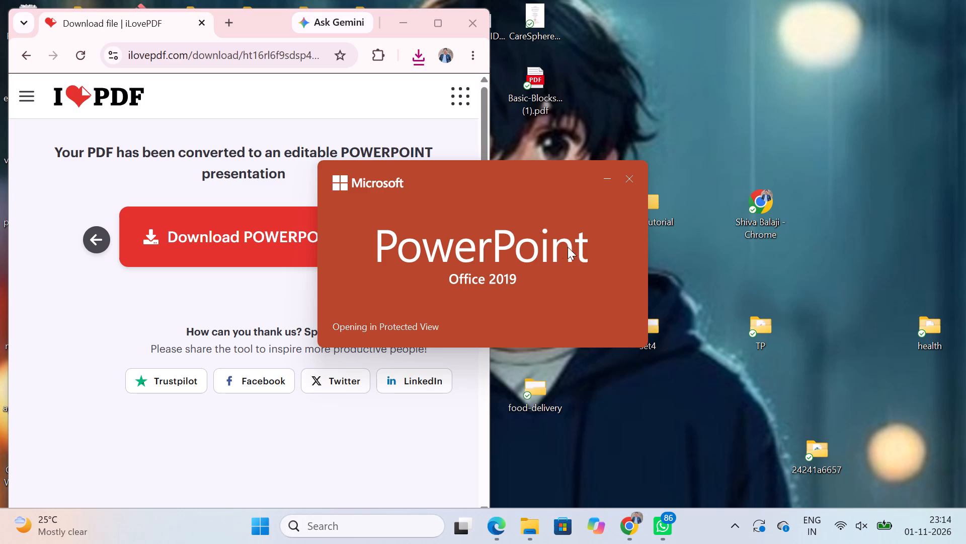
pyautogui.moveTo(373, 244); pyautogui.dragTo(524, 223)
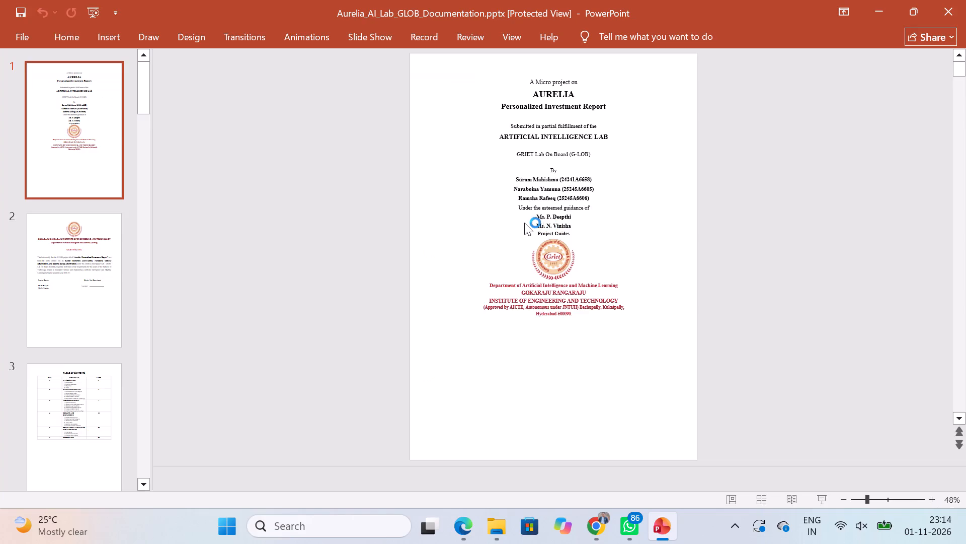
pyautogui.moveTo(524, 223); pyautogui.dragTo(524, 223)
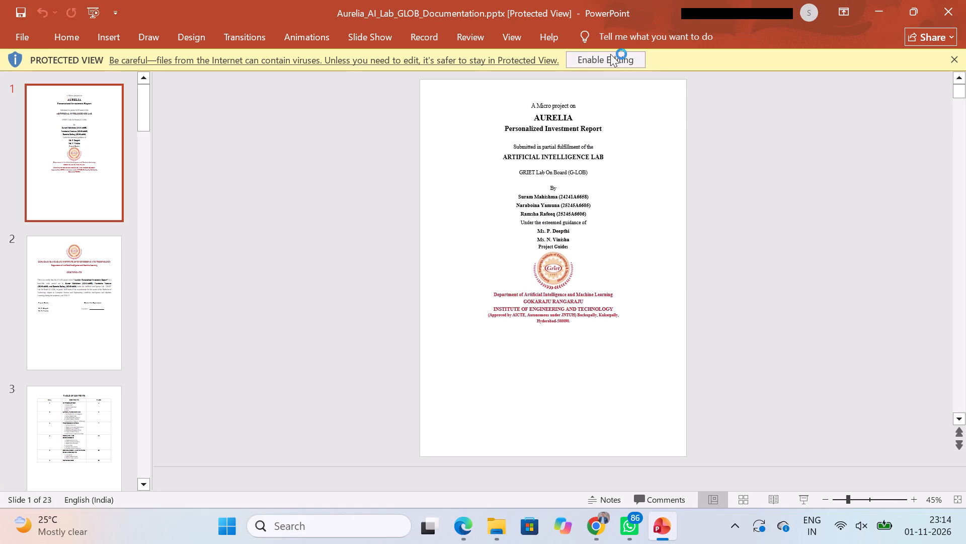
pyautogui.click(610, 54)
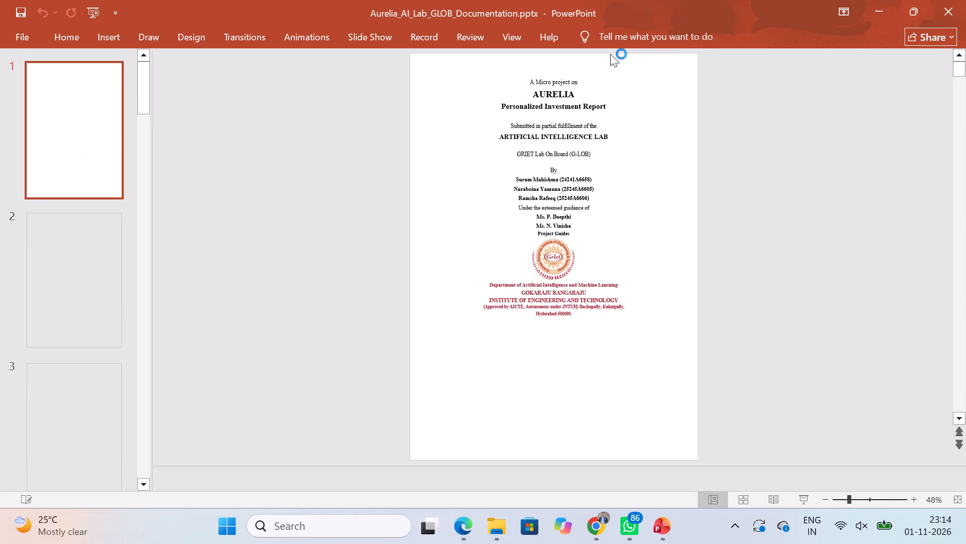
# Delete the "Project Guides" text below the guides' names on the title page, slide 1.
pyautogui.click(571, 230)
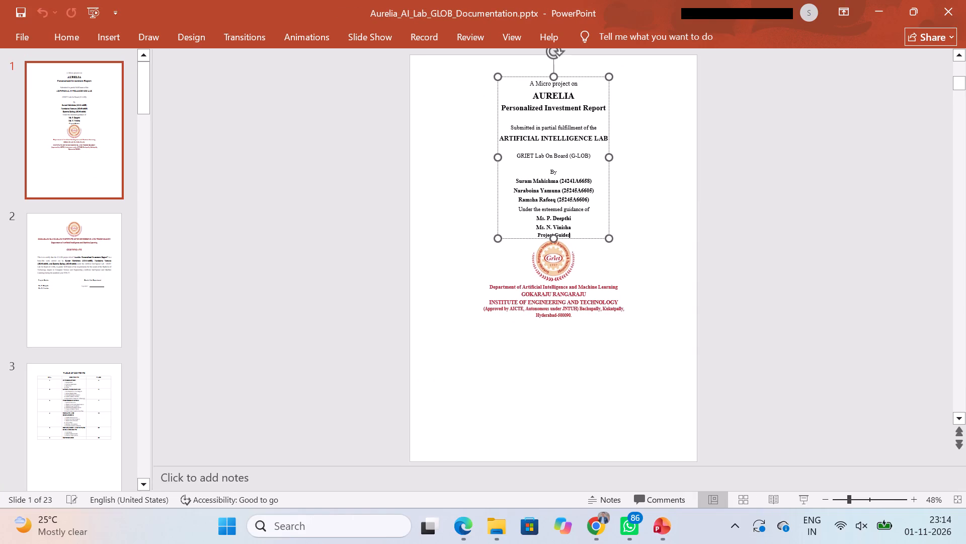
pyautogui.press('BackSpace')
pyautogui.press('BackSpace')
pyautogui.press('BackSpace')
pyautogui.press('BackSpace')
pyautogui.press('BackSpace')
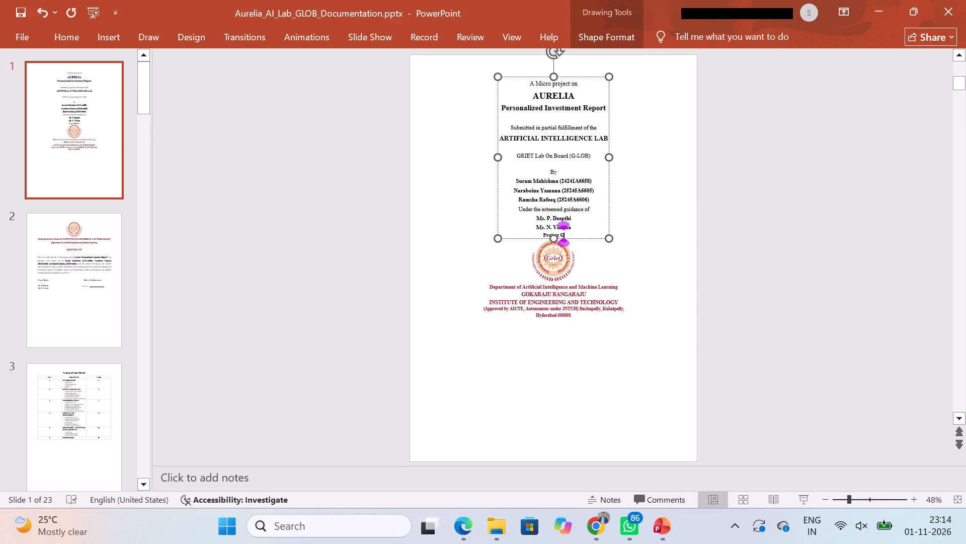
pyautogui.press('BackSpace')
pyautogui.press('BackSpace')
pyautogui.press('BackSpace')
pyautogui.press('BackSpace')
pyautogui.press('BackSpace')
pyautogui.press('BackSpace')
pyautogui.press('BackSpace')
pyautogui.press('BackSpace')
pyautogui.press('BackSpace')
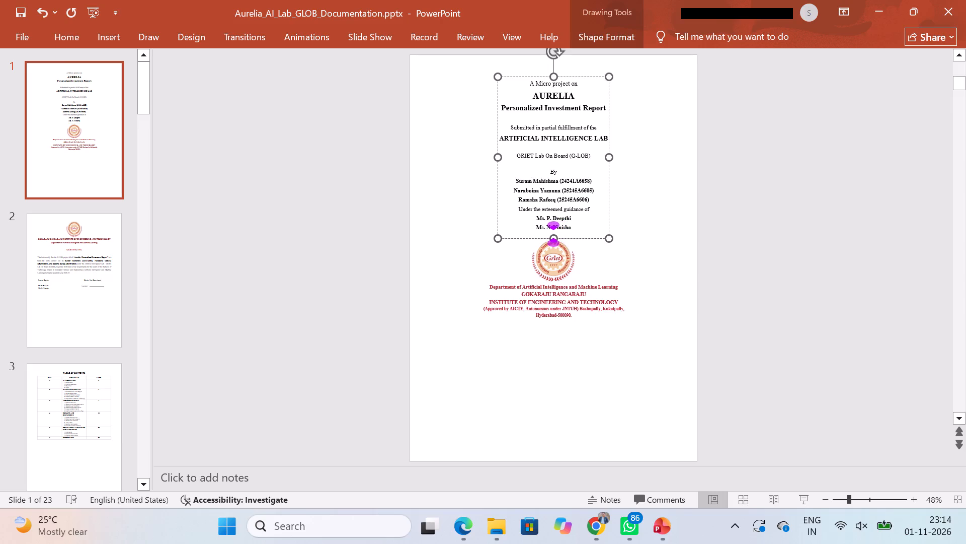
# Add a new line "(Assistant Professors)" below the guides' names in the Project Guides cell on slide 2.
pyautogui.click(89, 303)
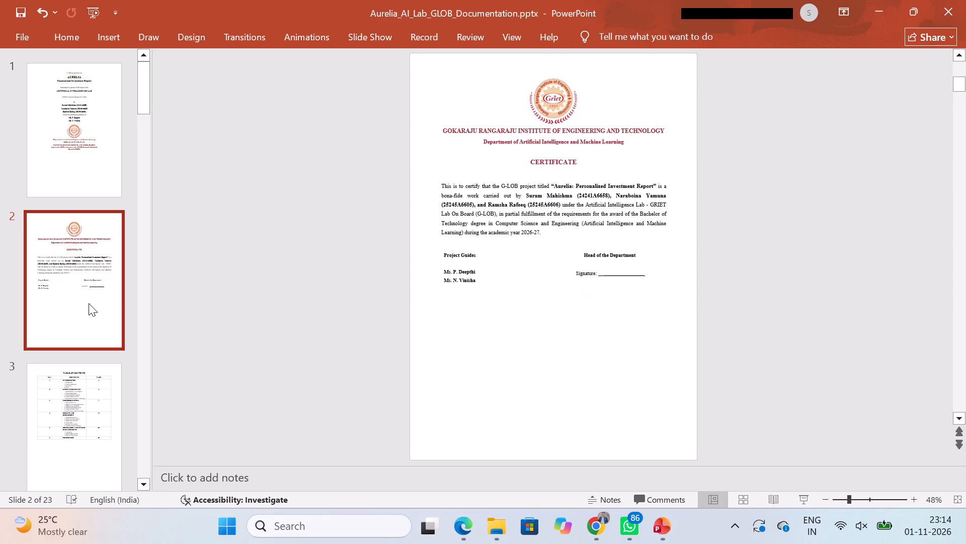
pyautogui.click(476, 278)
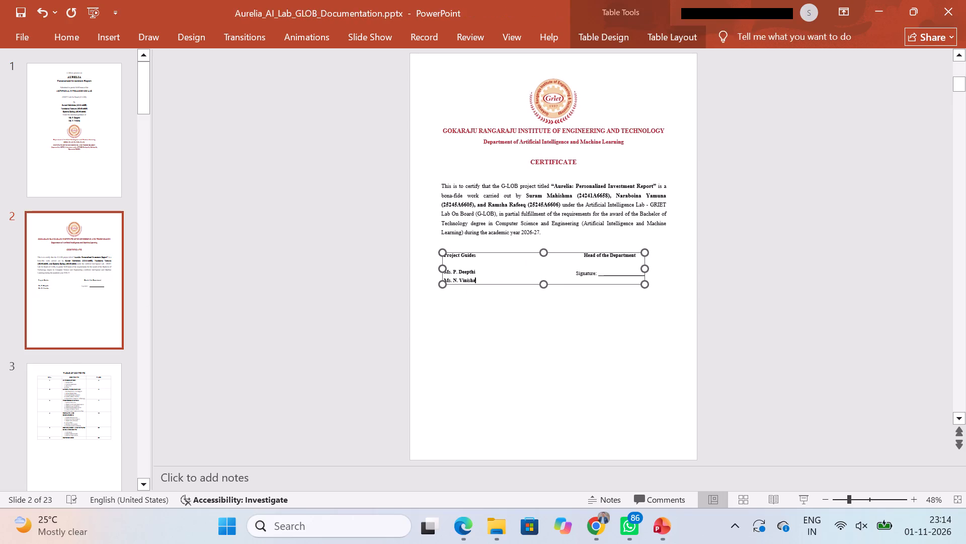
pyautogui.press('Return')
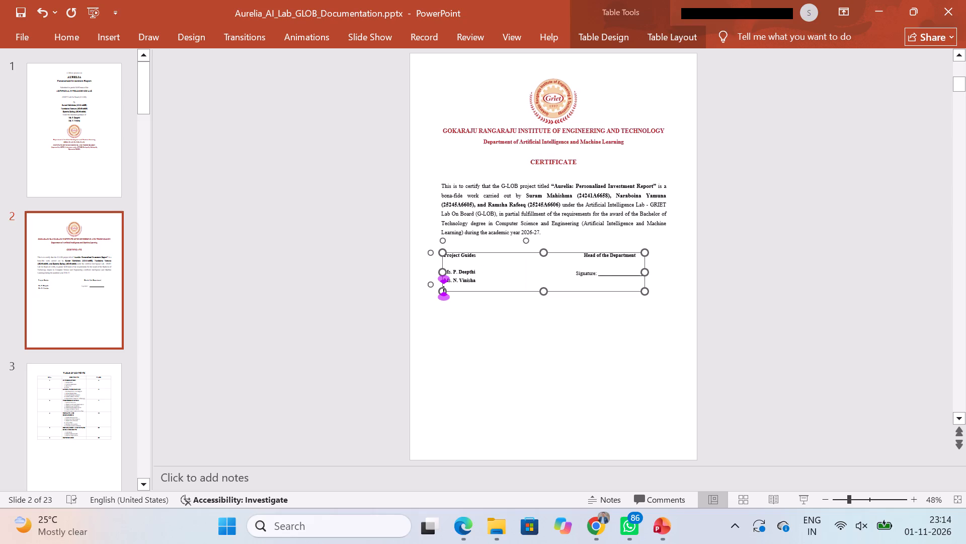
pyautogui.hotkey('shift', '(')
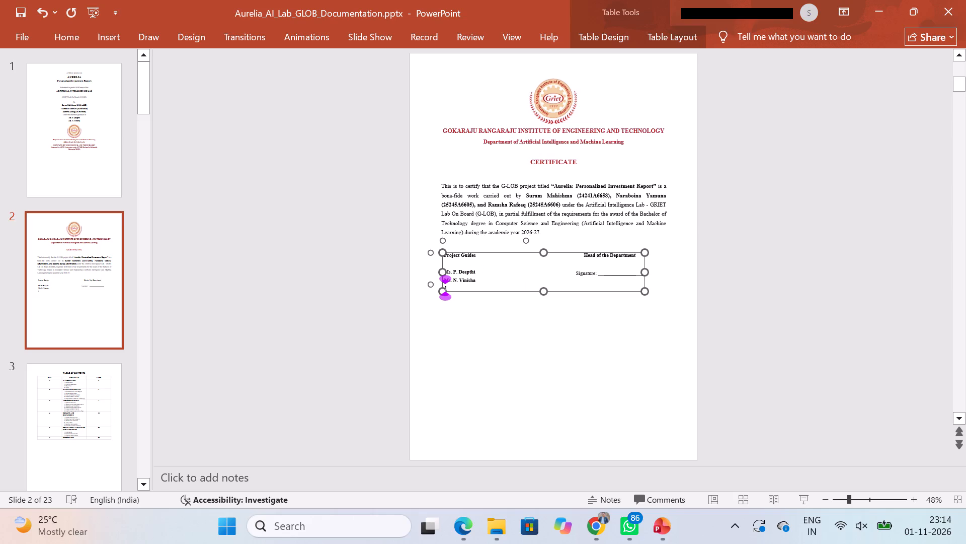
pyautogui.write('Asi')
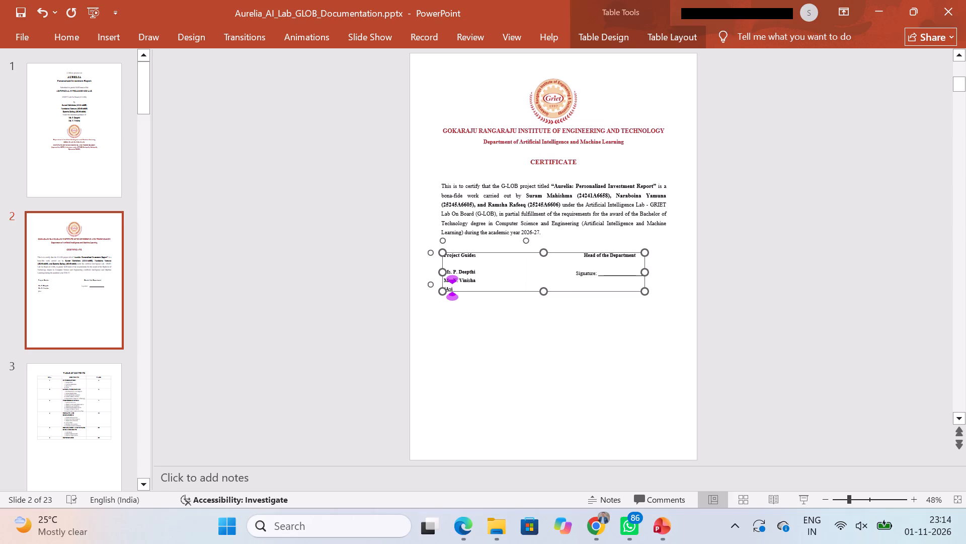
pyautogui.press('BackSpace')
pyautogui.write('sistant')
pyautogui.press('space')
pyautogui.write('Professors')
pyautogui.hotkey('shift', ')')
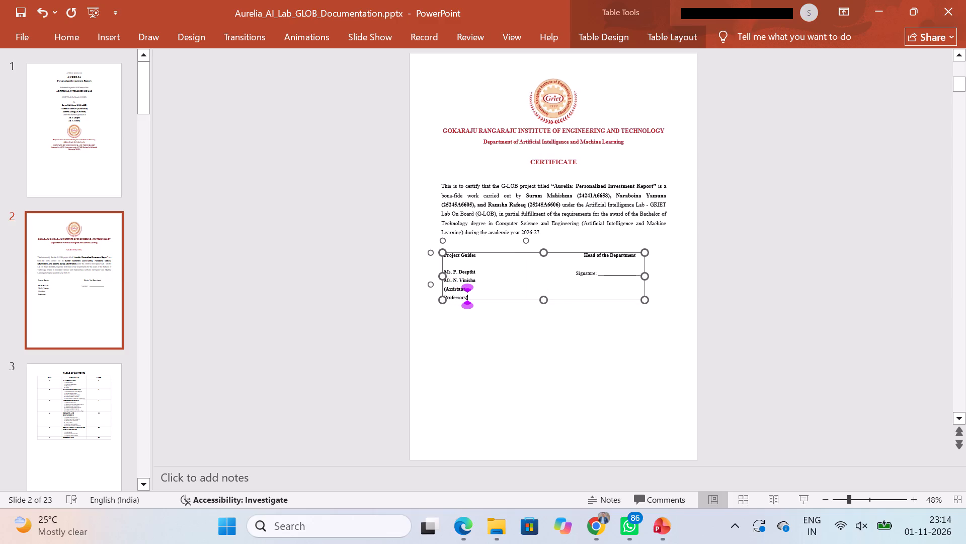
pyautogui.click(531, 344)
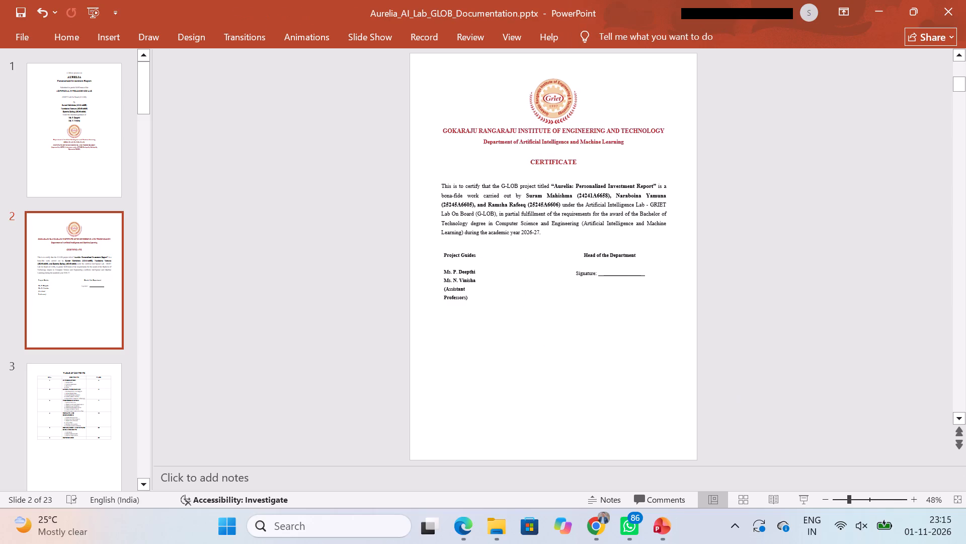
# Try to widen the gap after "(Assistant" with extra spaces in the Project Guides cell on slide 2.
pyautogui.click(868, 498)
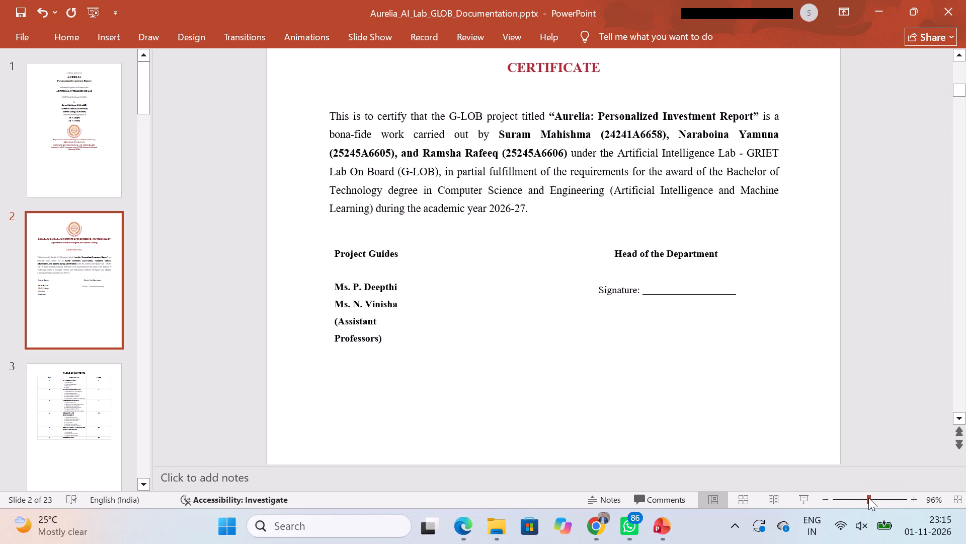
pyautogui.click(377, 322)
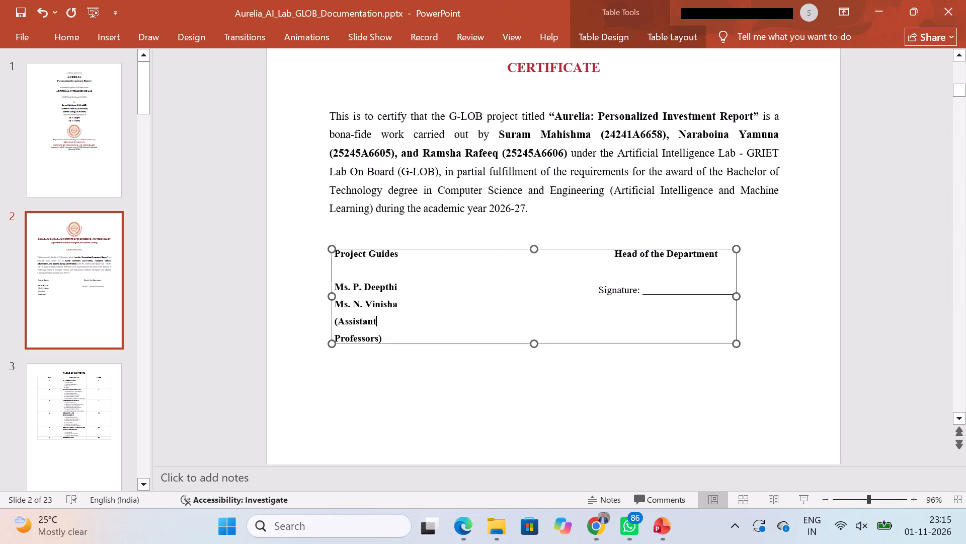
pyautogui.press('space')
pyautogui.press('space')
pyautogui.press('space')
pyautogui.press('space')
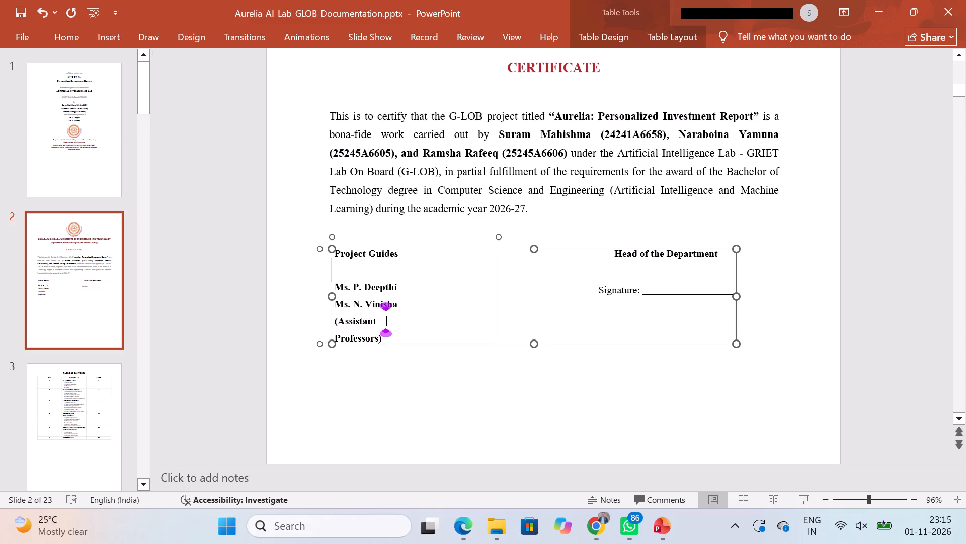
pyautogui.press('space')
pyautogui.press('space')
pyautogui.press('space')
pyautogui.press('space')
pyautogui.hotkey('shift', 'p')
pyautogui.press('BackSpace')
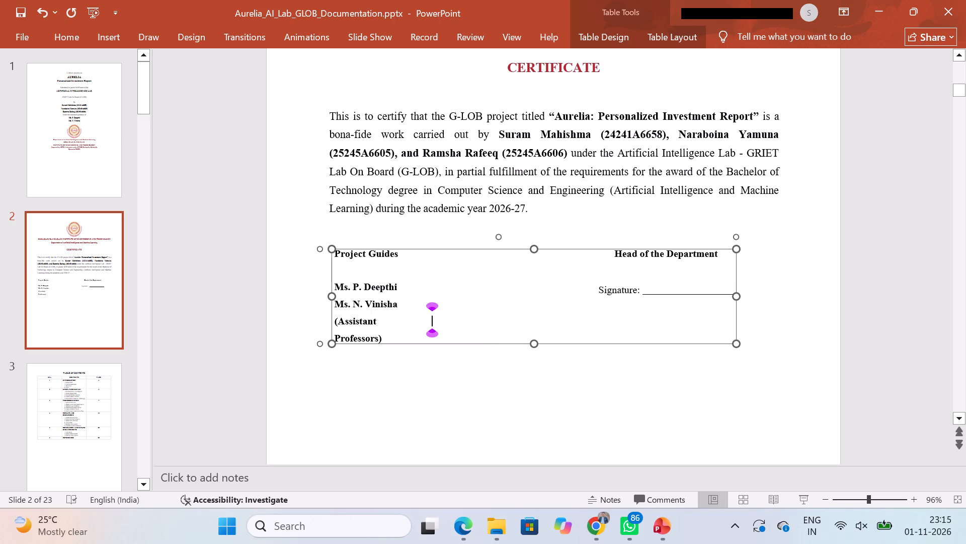
# Delete the signature line and its blank under "Head of the Department" on slide 2.
pyautogui.moveTo(596, 293); pyautogui.dragTo(735, 308)
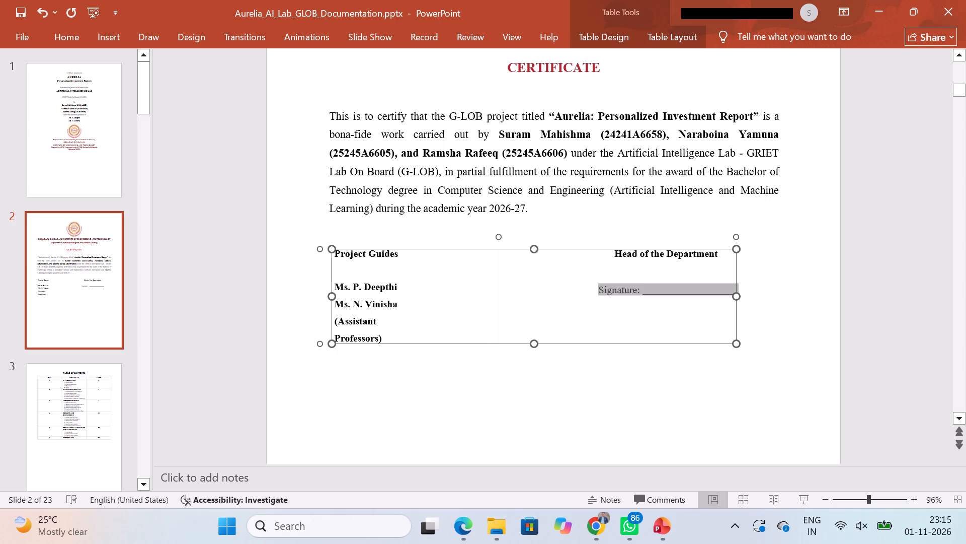
pyautogui.moveTo(735, 308); pyautogui.dragTo(753, 308)
pyautogui.press('BackSpace')
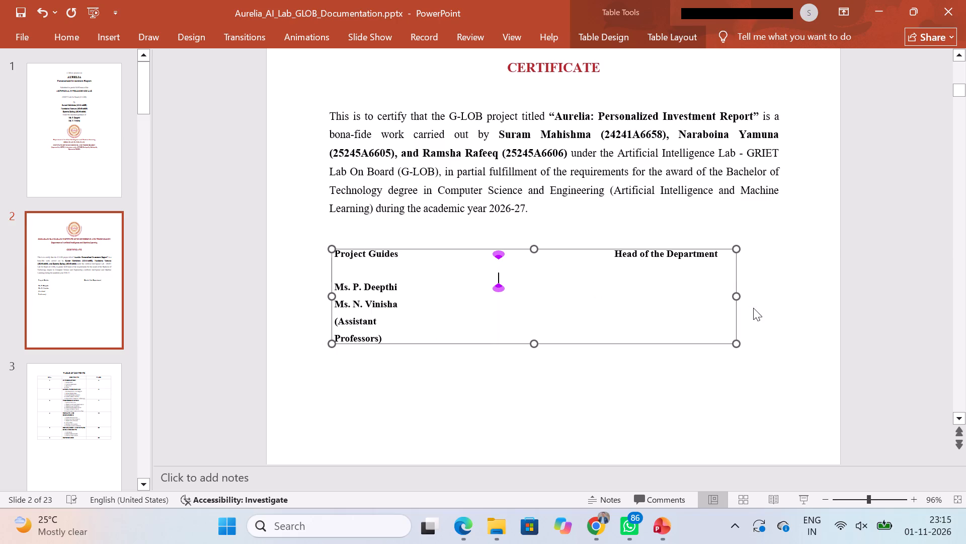
pyautogui.press('BackSpace')
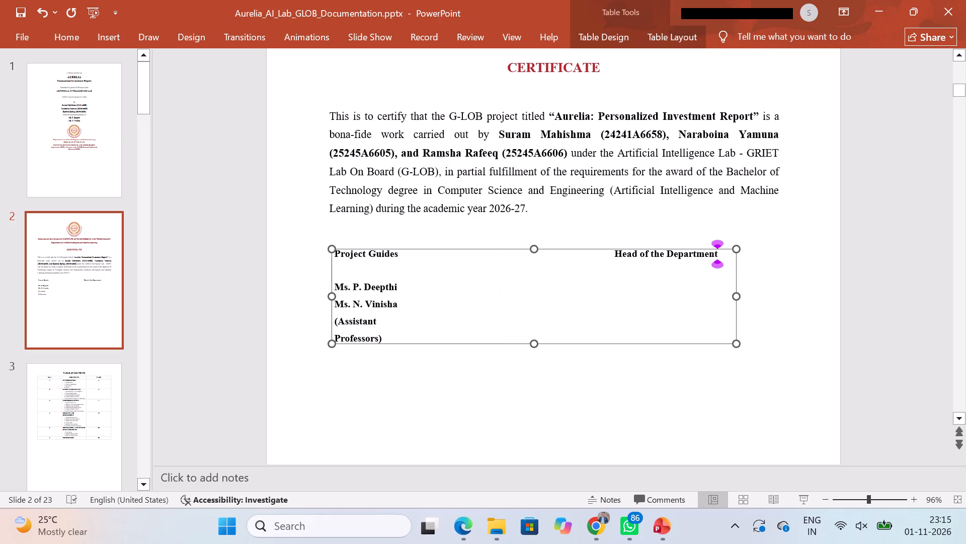
# Add a line under "Head of the Department" with the department head's name followed by "(Professor)".
pyautogui.press('Return')
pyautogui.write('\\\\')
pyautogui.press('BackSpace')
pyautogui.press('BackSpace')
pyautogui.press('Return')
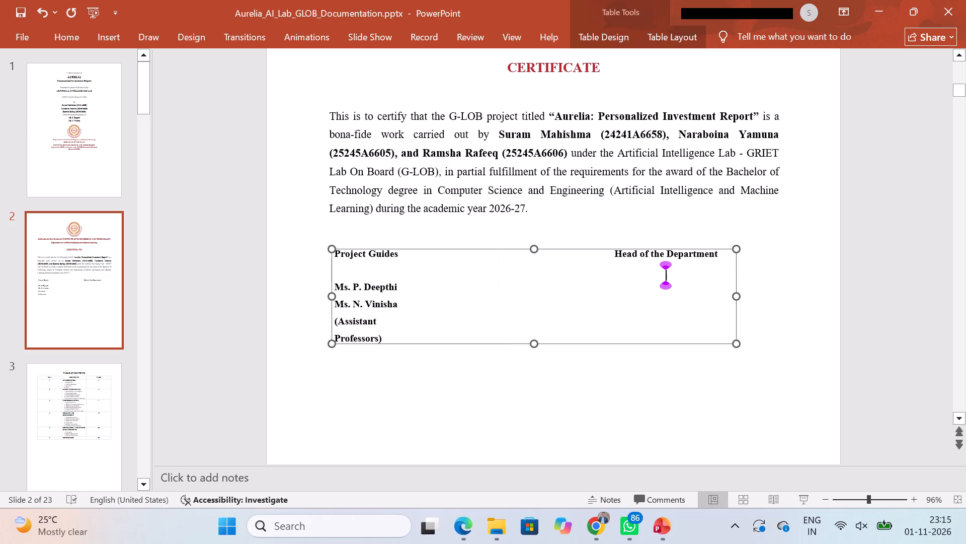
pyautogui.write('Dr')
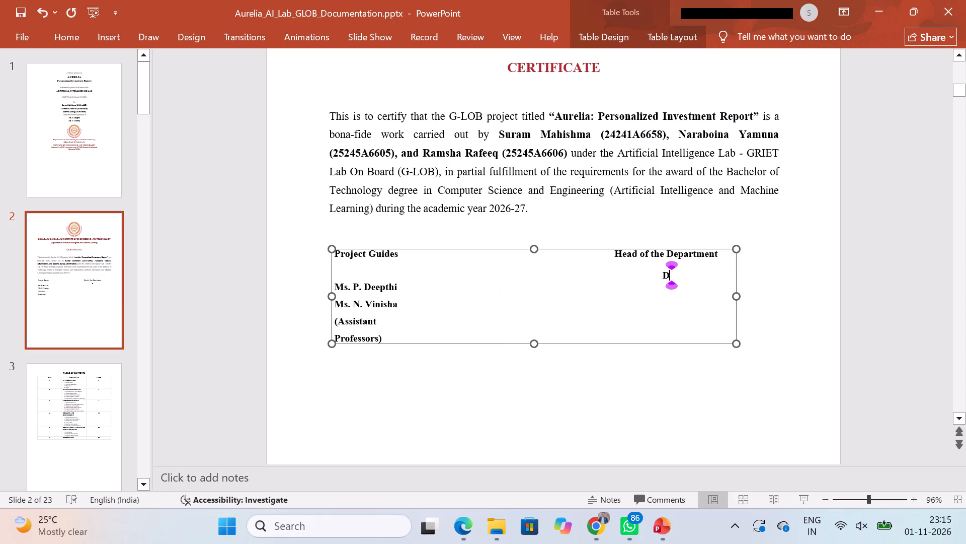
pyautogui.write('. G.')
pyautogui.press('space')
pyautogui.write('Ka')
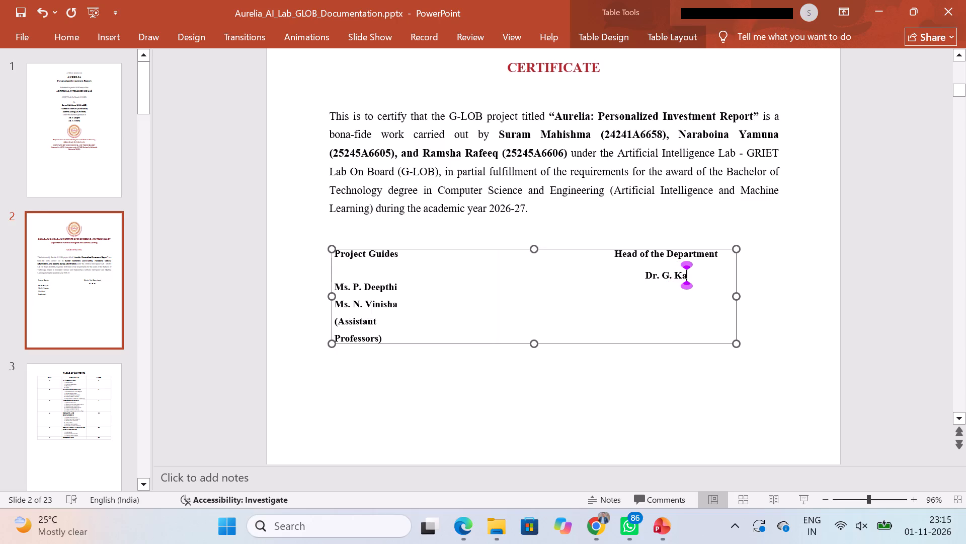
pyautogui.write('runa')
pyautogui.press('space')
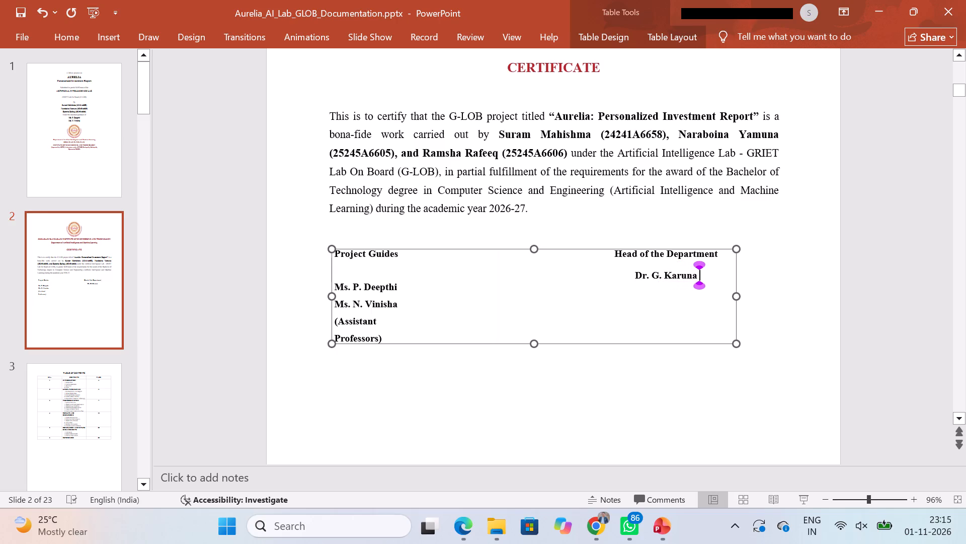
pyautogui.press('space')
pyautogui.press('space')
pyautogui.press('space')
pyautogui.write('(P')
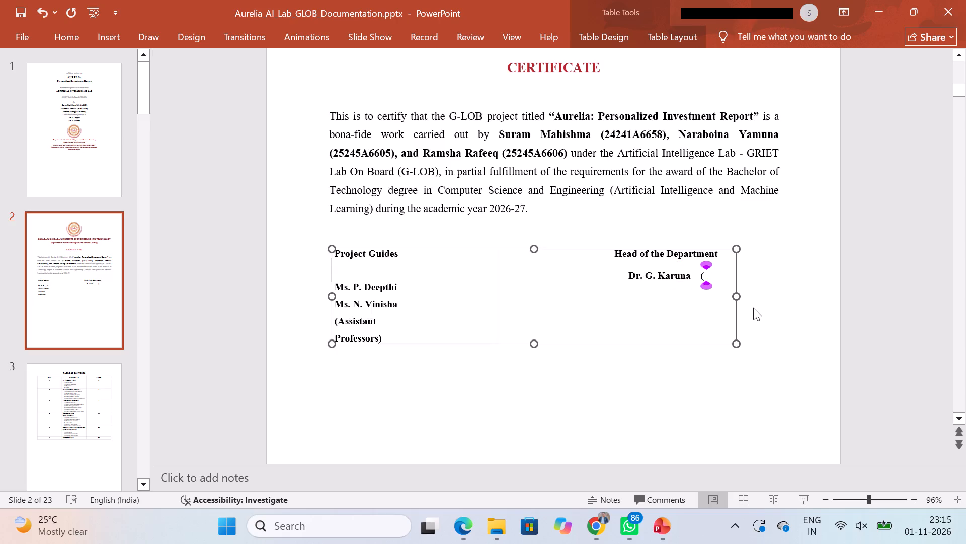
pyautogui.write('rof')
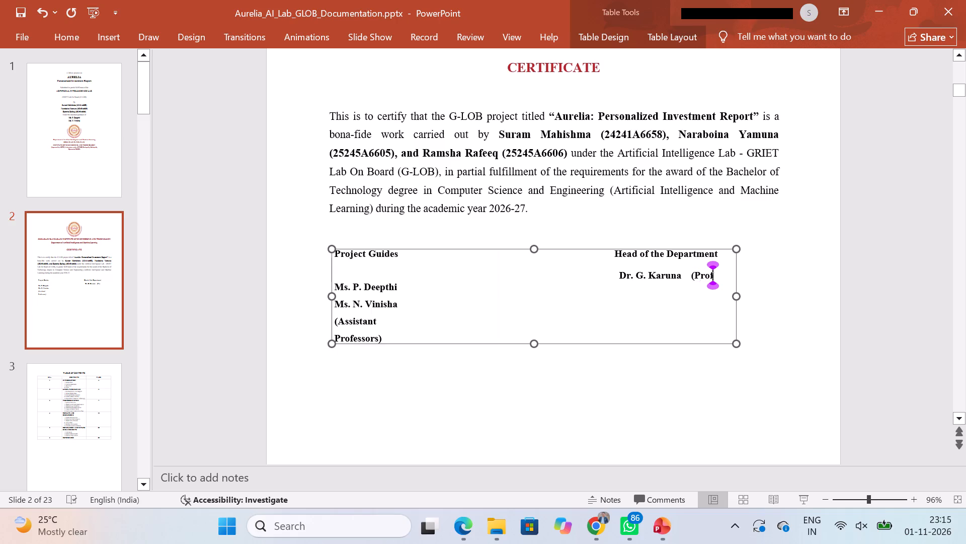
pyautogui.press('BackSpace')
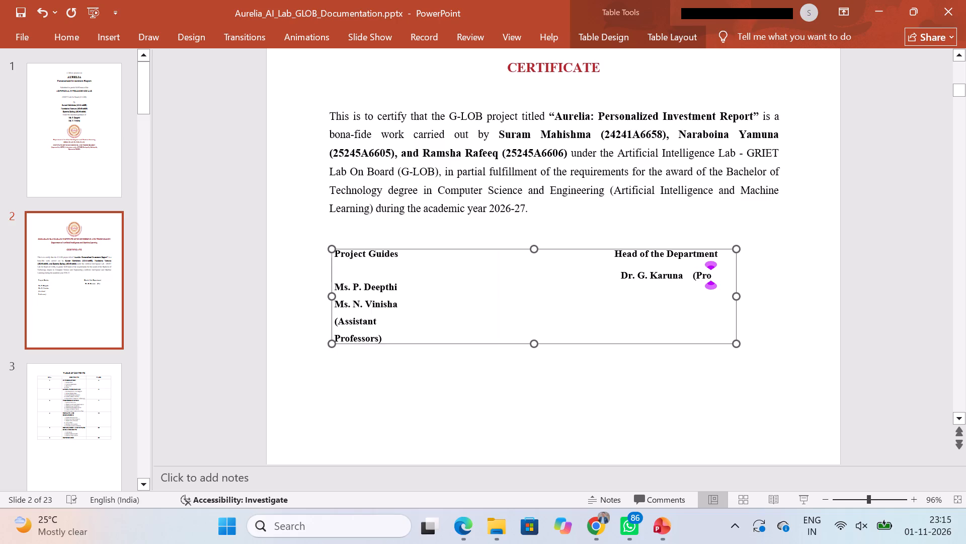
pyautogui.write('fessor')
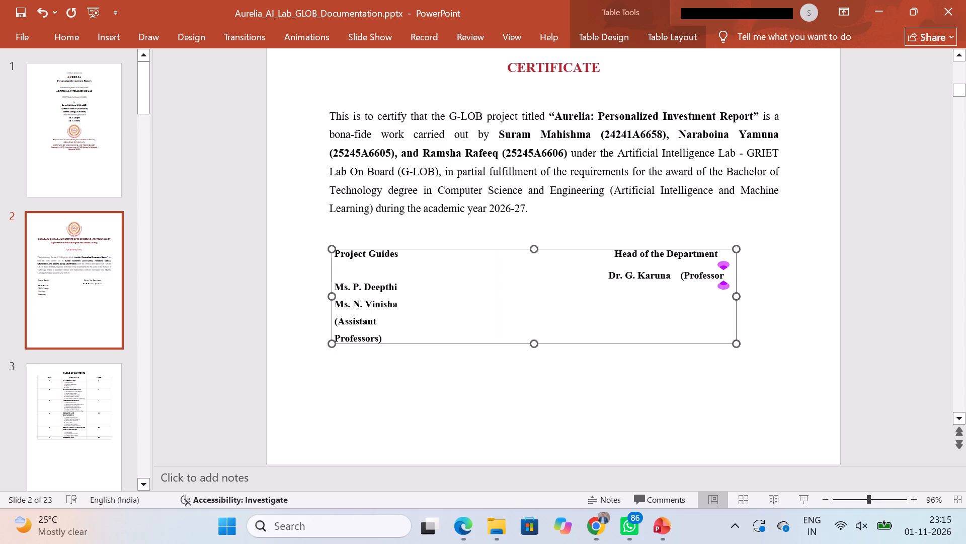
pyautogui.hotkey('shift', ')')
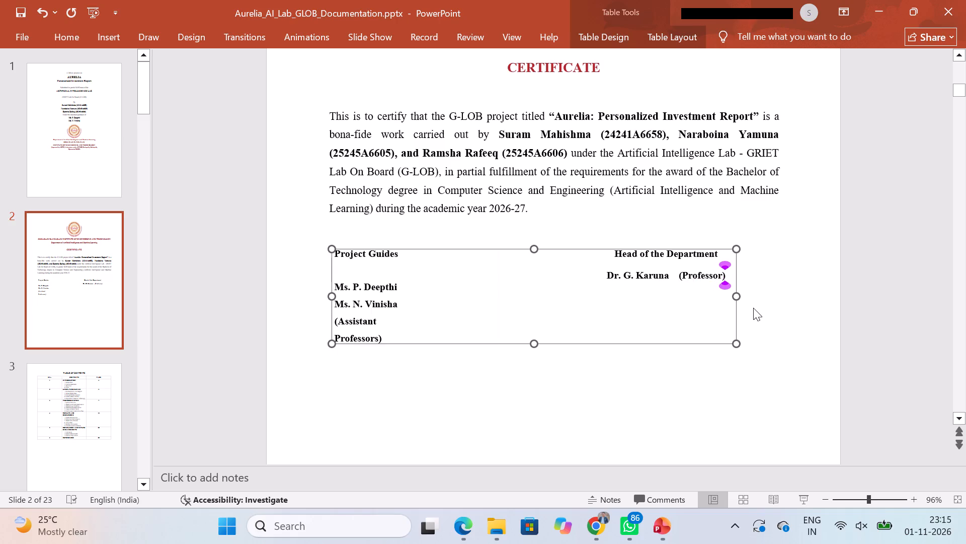
# Insert spaces before "(Professor)" to wrap it onto its own line below the department head's name.
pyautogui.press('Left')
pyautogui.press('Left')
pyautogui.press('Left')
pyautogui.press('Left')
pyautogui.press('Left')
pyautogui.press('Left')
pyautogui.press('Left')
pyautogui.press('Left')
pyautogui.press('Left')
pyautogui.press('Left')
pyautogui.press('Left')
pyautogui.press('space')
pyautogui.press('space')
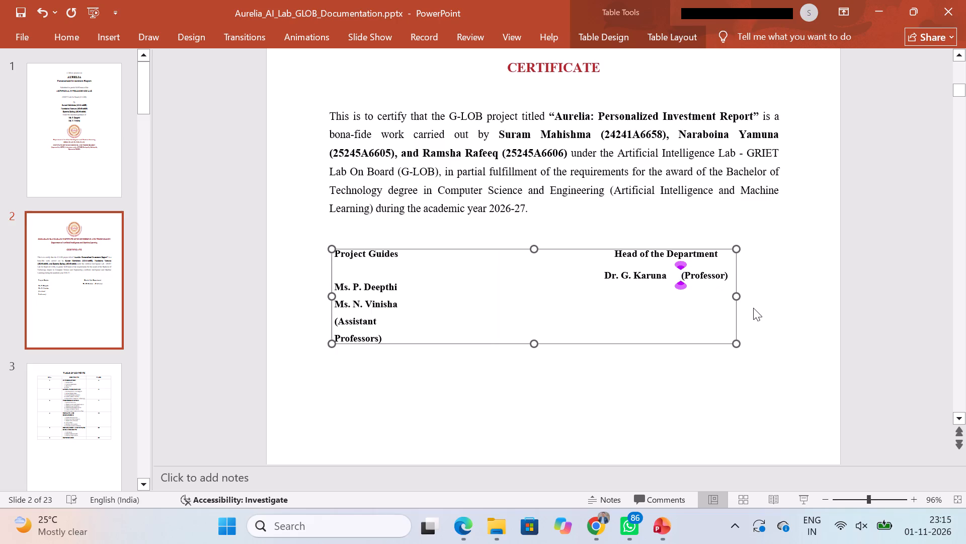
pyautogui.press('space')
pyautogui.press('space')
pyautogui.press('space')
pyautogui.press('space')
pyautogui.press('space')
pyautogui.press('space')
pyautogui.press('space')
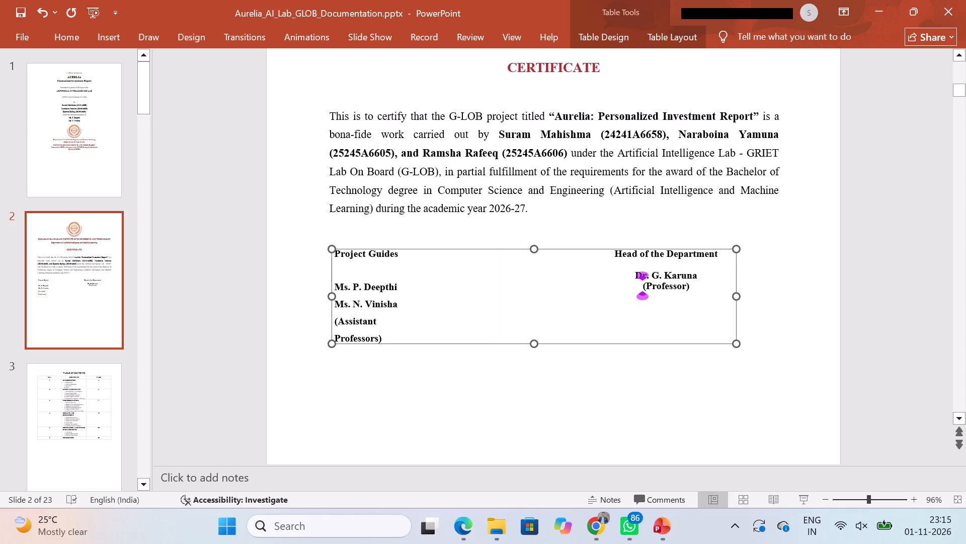
pyautogui.click(652, 303)
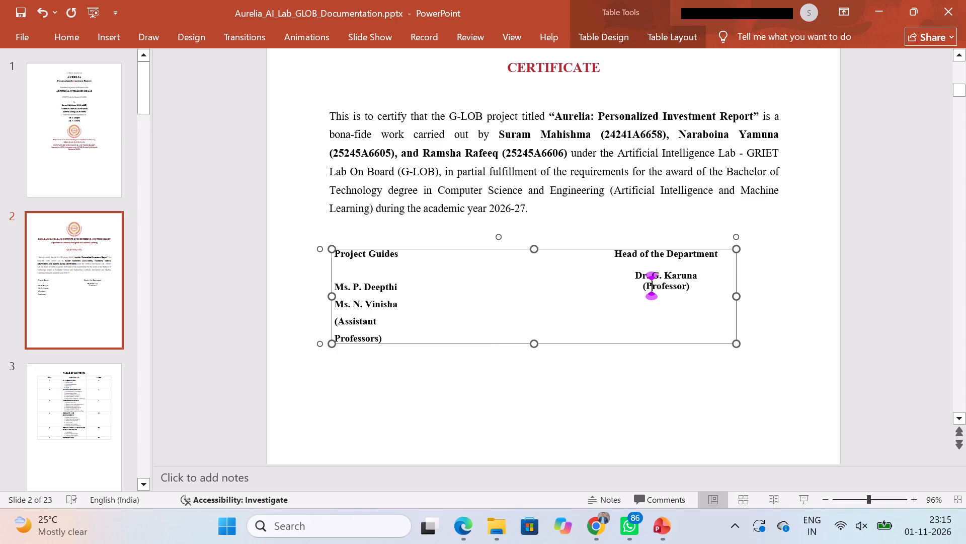
# Remove the line break before "(Assistant" to join it to the second guide's name in the Project Guides cell.
pyautogui.click(445, 303)
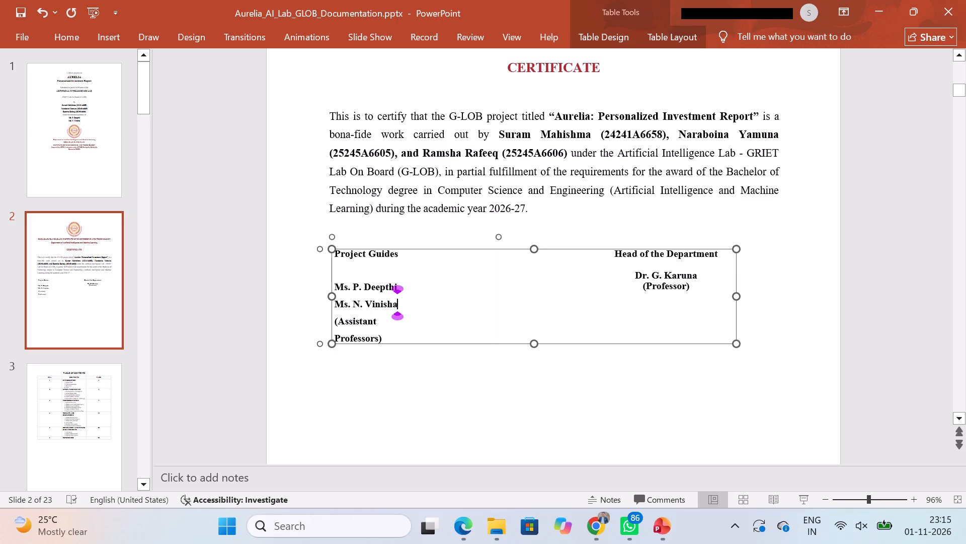
pyautogui.click(344, 319)
pyautogui.press('Left')
pyautogui.press('Left')
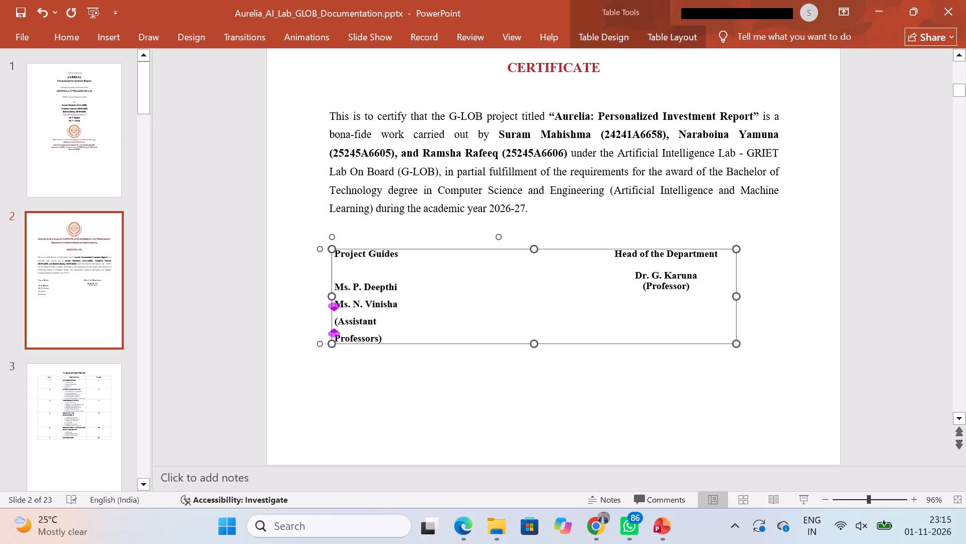
pyautogui.press('BackSpace')
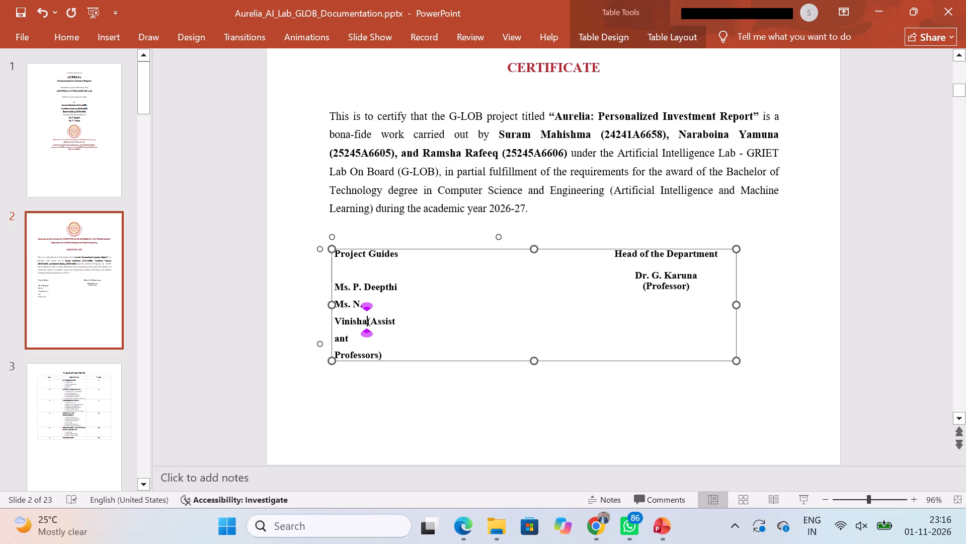
# Delete letters from "(Assistant" in the Project Guides cell so that it reads "(Assist".
pyautogui.click(352, 337)
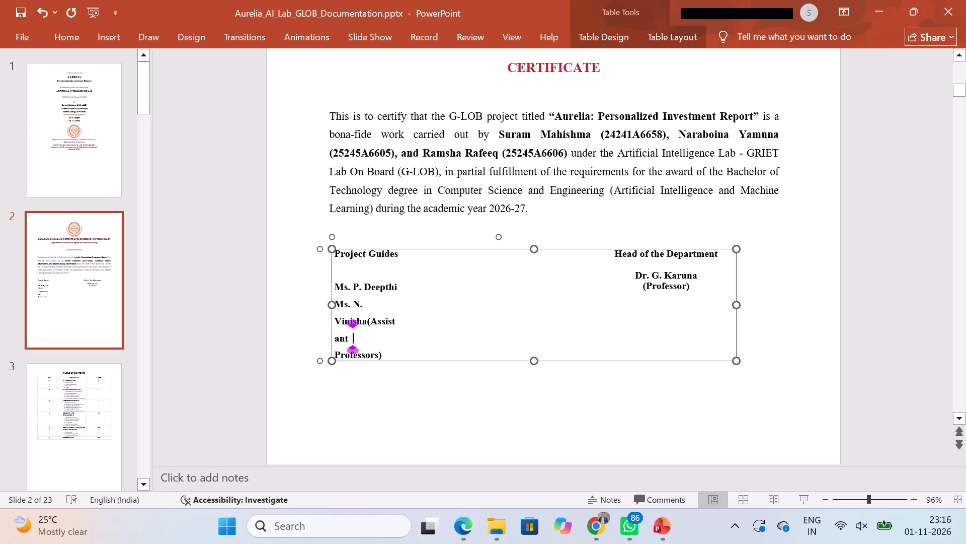
pyautogui.press('Left')
pyautogui.press('Left')
pyautogui.press('Left')
pyautogui.press('Left')
pyautogui.press('Left')
pyautogui.press('BackSpace')
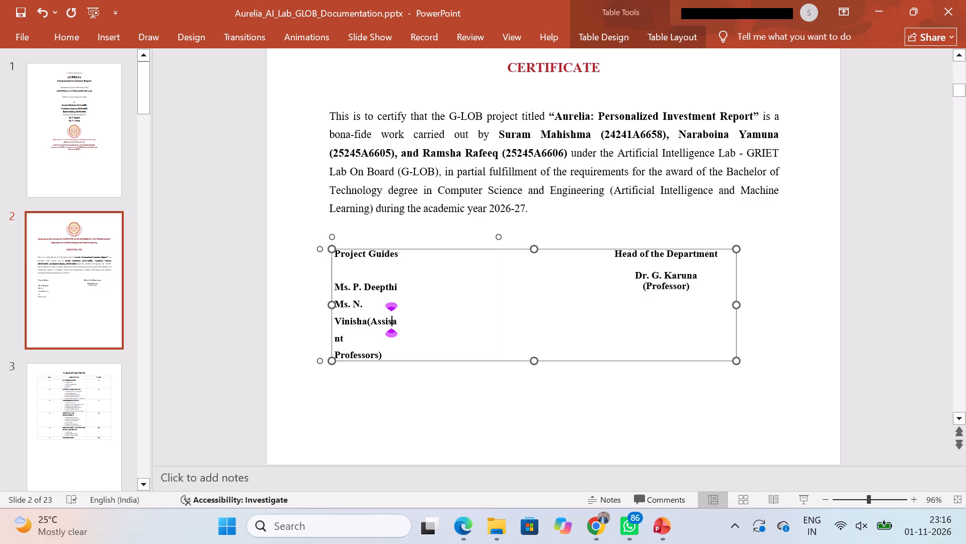
pyautogui.press('Down')
pyautogui.press('Left')
pyautogui.press('Left')
pyautogui.press('Left')
pyautogui.press('Left')
pyautogui.press('Left')
pyautogui.press('Left')
pyautogui.press('Left')
pyautogui.press('Left')
pyautogui.press('Left')
pyautogui.press('Left')
pyautogui.press('Left')
pyautogui.press('Left')
pyautogui.press('Left')
pyautogui.press('Left')
pyautogui.press('Left')
pyautogui.press('Left')
pyautogui.press('Left')
pyautogui.press('Left')
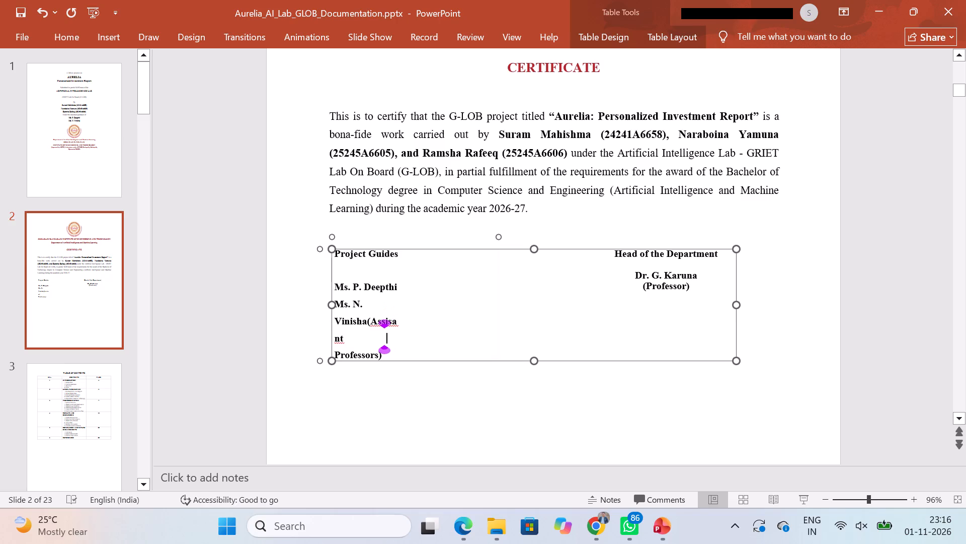
pyautogui.press('Left')
pyautogui.press('Left')
pyautogui.press('Left')
pyautogui.press('Left')
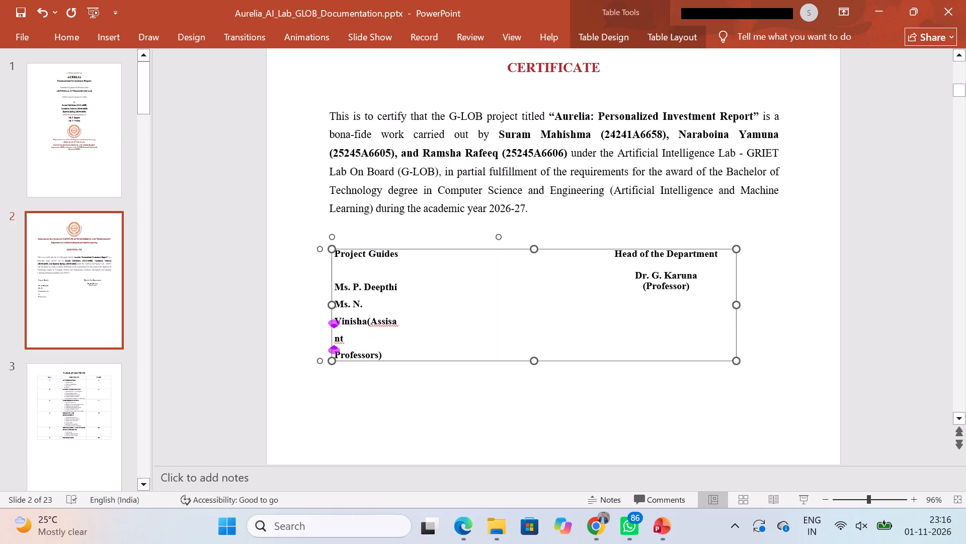
pyautogui.press('BackSpace')
pyautogui.press('Down')
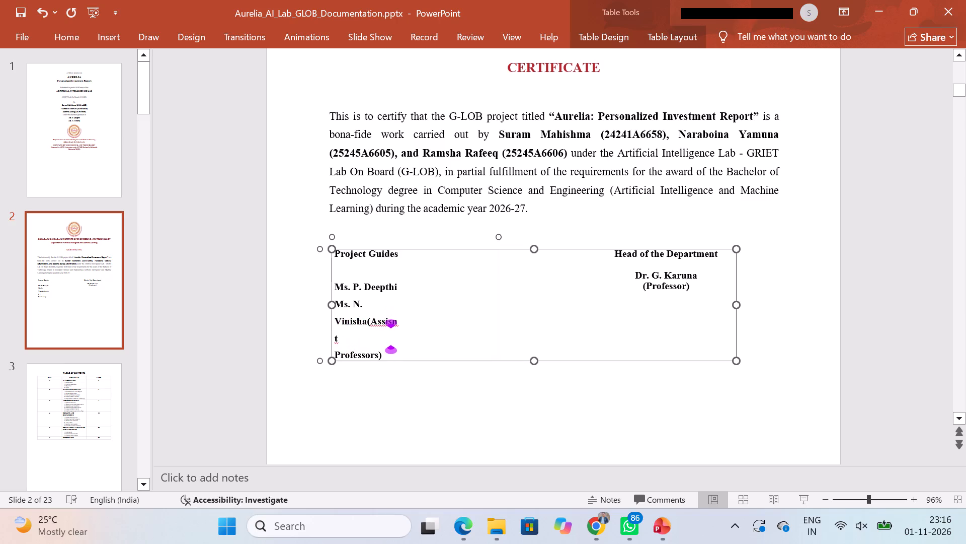
pyautogui.press('Left')
pyautogui.press('Left')
pyautogui.press('Left')
pyautogui.press('Left')
pyautogui.press('Left')
pyautogui.press('Left')
pyautogui.press('Left')
pyautogui.press('Left')
pyautogui.press('Left')
pyautogui.press('Left')
pyautogui.press('Left')
pyautogui.press('Left')
pyautogui.press('Left')
pyautogui.press('Left')
pyautogui.press('Left')
pyautogui.press('Left')
pyautogui.press('Left')
pyautogui.press('Left')
pyautogui.press('Left')
pyautogui.press('Left')
pyautogui.press('Left')
pyautogui.press('Left')
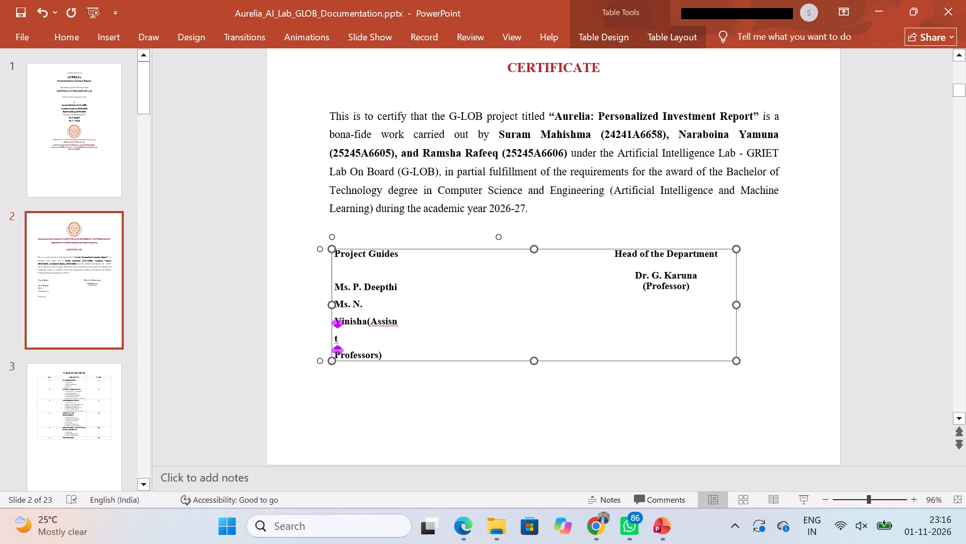
pyautogui.press('Left')
pyautogui.press('BackSpace')
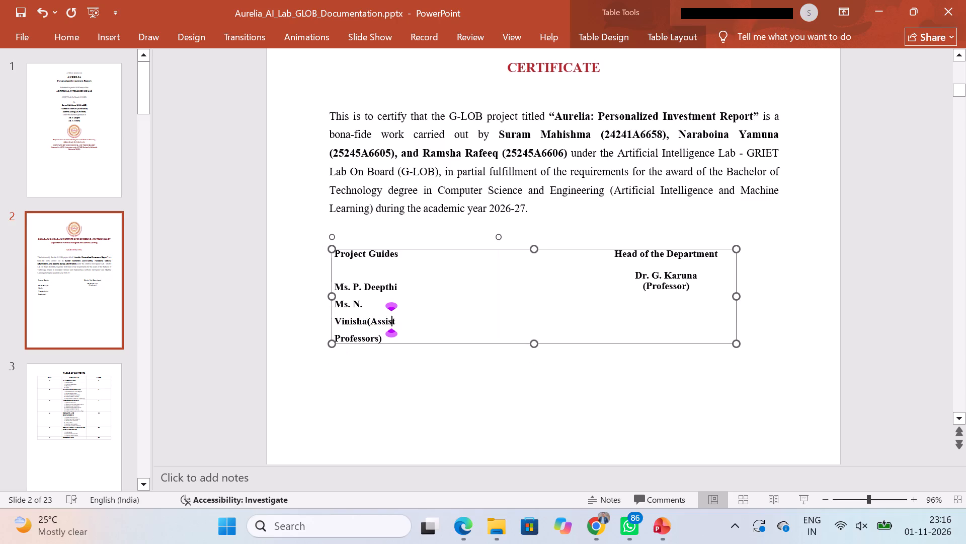
# Delete "Professors)", the extra spaces and the final "t" in the Project Guides cell, leaving "(Assis".
pyautogui.click(404, 333)
pyautogui.press('BackSpace')
pyautogui.press('BackSpace')
pyautogui.press('BackSpace')
pyautogui.press('BackSpace')
pyautogui.press('BackSpace')
pyautogui.press('BackSpace')
pyautogui.press('BackSpace')
pyautogui.press('BackSpace')
pyautogui.press('BackSpace')
pyautogui.press('BackSpace')
pyautogui.press('BackSpace')
pyautogui.press('BackSpace')
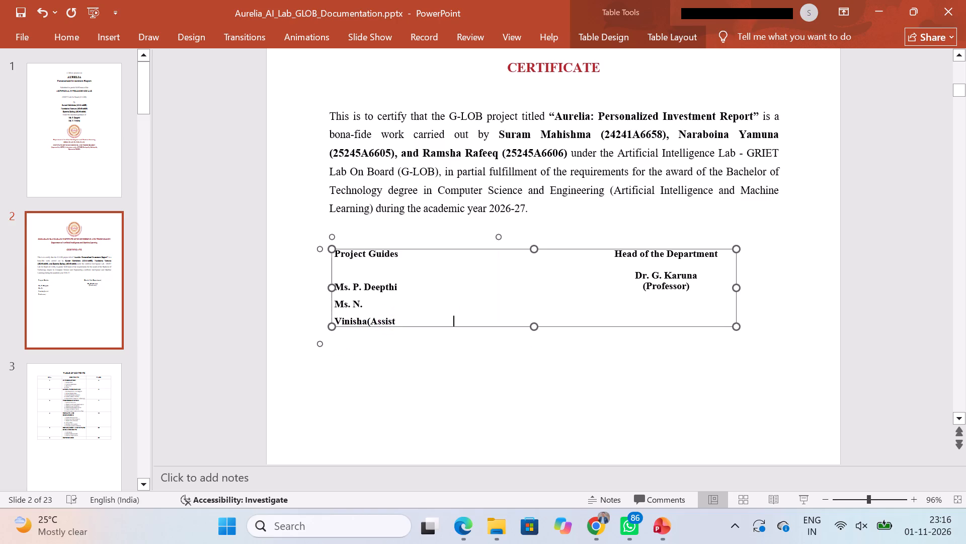
pyautogui.press('BackSpace')
pyautogui.press('BackSpace')
pyautogui.press('BackSpace')
pyautogui.press('BackSpace')
pyautogui.press('BackSpace')
pyautogui.press('BackSpace')
pyautogui.press('BackSpace')
pyautogui.press('BackSpace')
pyautogui.press('BackSpace')
pyautogui.press('BackSpace')
pyautogui.press('BackSpace')
pyautogui.press('BackSpace')
pyautogui.press('BackSpace')
pyautogui.press('BackSpace')
pyautogui.press('BackSpace')
pyautogui.press('BackSpace')
pyautogui.press('BackSpace')
pyautogui.press('BackSpace')
pyautogui.press('BackSpace')
pyautogui.press('BackSpace')
pyautogui.press('BackSpace')
pyautogui.press('BackSpace')
pyautogui.press('BackSpace')
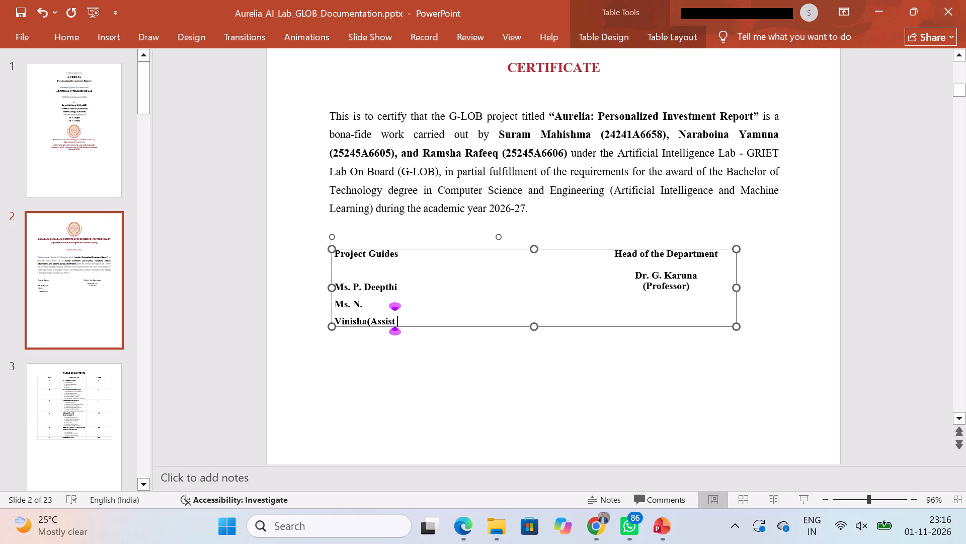
pyautogui.press('BackSpace')
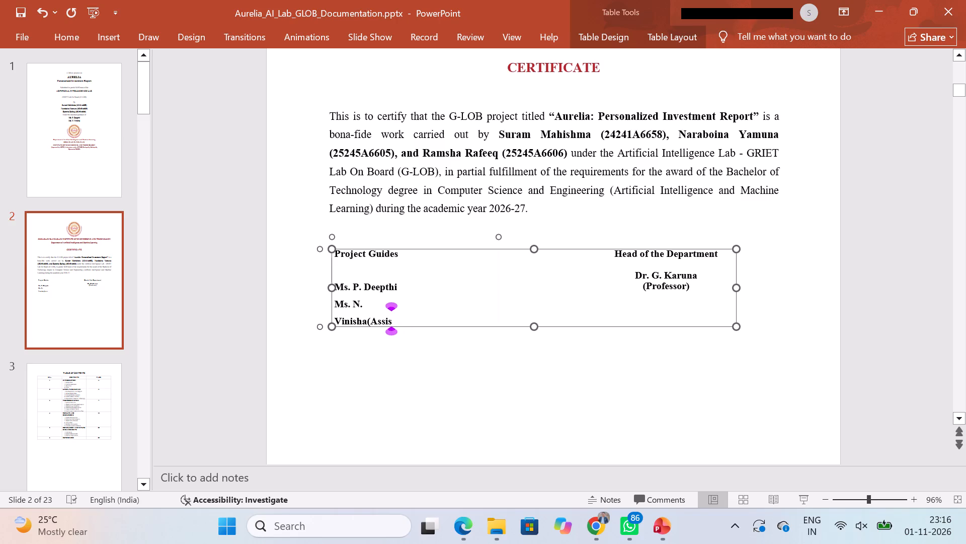
# Insert two spaces before "(Assis" to wrap it onto its own line below the second guide's name.
pyautogui.click(368, 319)
pyautogui.press('space')
pyautogui.press('space')
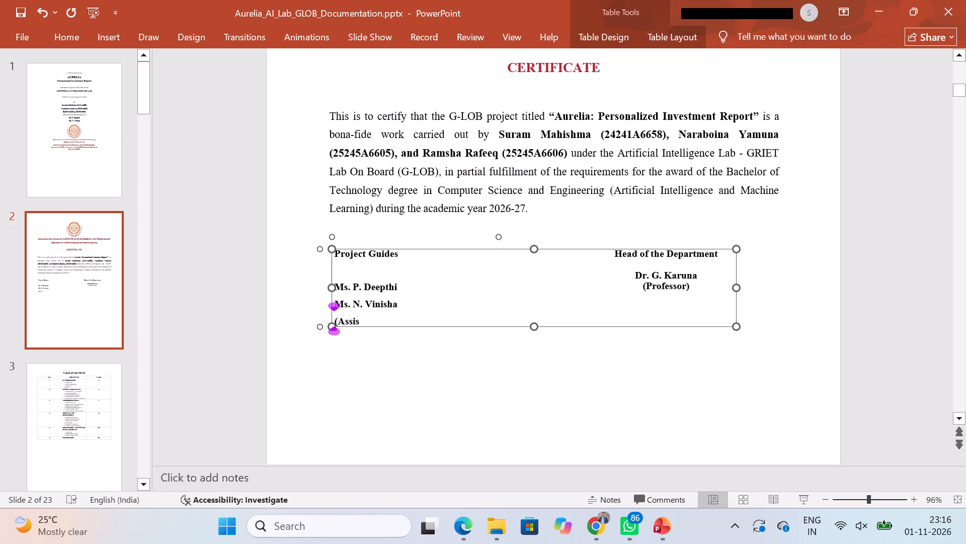
# Complete "(Assis" in the Project Guides cell so that it reads "(Assistant Professor)".
pyautogui.click(368, 319)
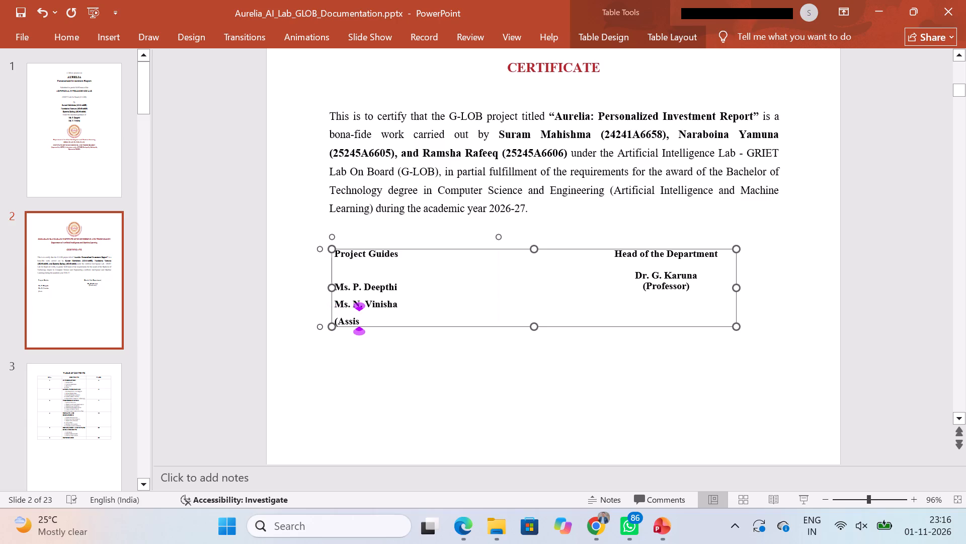
pyautogui.press('t')
pyautogui.write('ant')
pyautogui.press('space')
pyautogui.write('P')
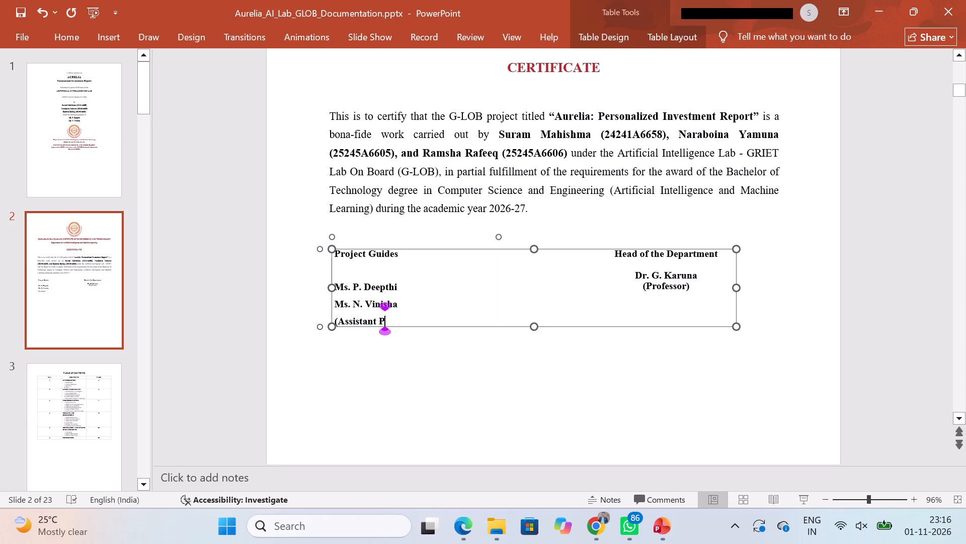
pyautogui.write('rofess')
pyautogui.write('or')
pyautogui.hotkey('shift', ')')
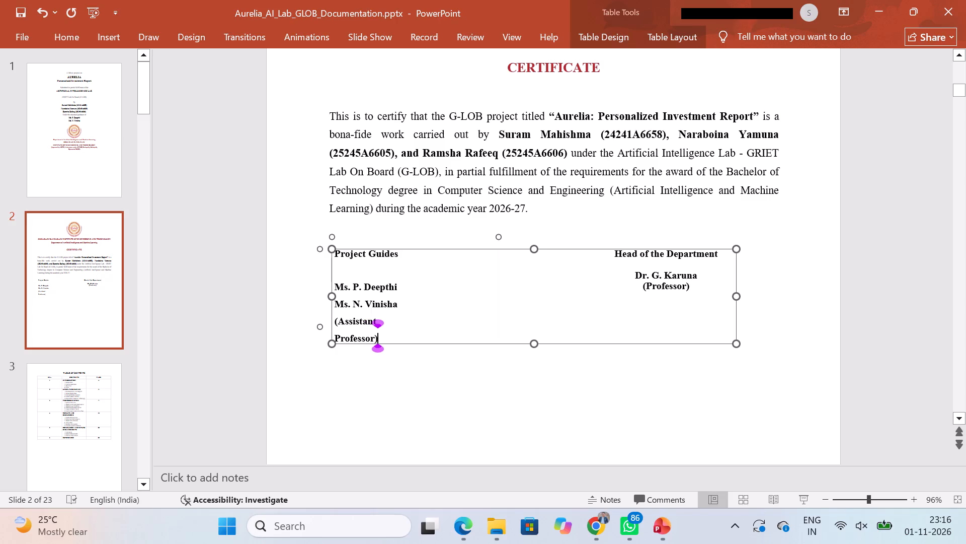
# Remove the two spaces before "(Assistant" in the Project Guides cell to join it to the second guide's name.
pyautogui.click(343, 319)
pyautogui.press('Left')
pyautogui.press('Left')
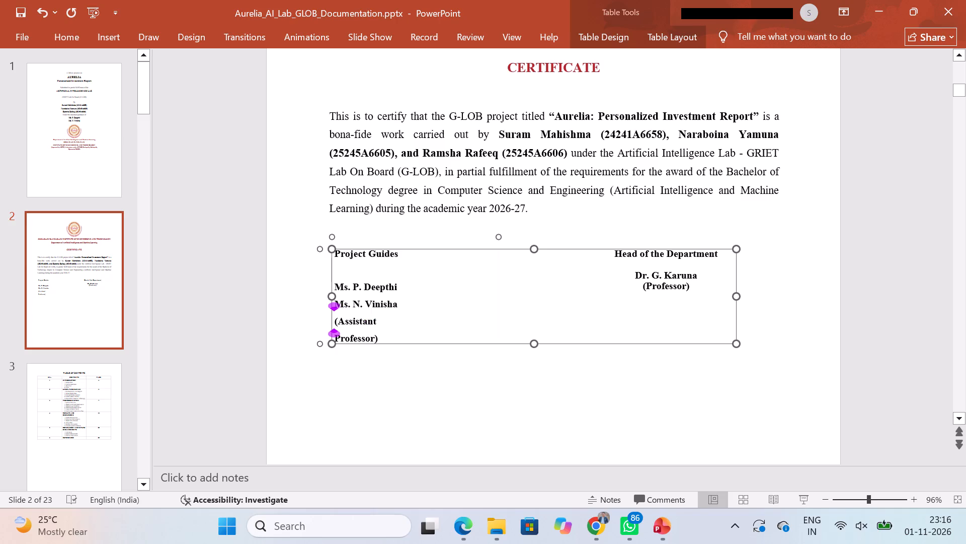
pyautogui.press('BackSpace')
pyautogui.press('BackSpace')
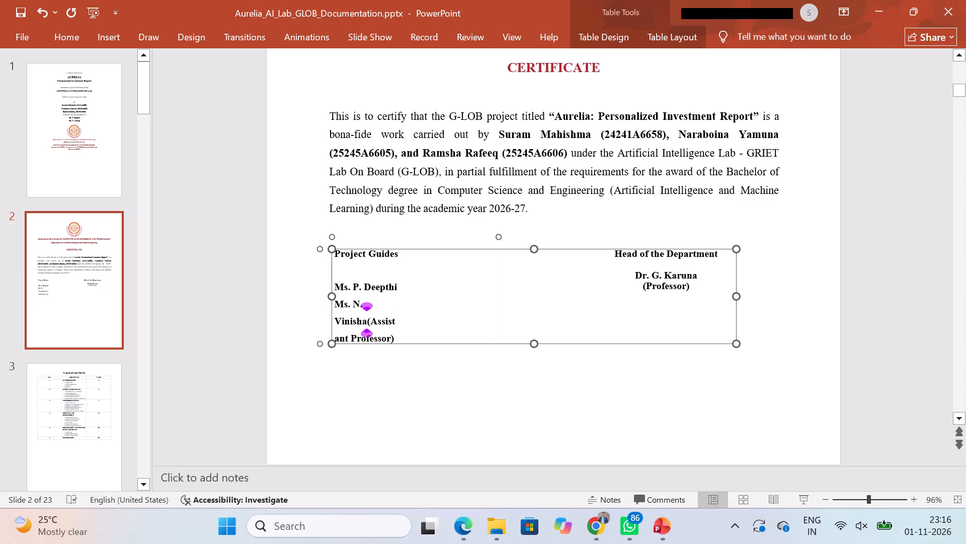
# Remove the spaces after "Ms." and after the initial in the second guide's name in the Project Guides cell.
pyautogui.press('Left')
pyautogui.press('Left')
pyautogui.press('Left')
pyautogui.press('Left')
pyautogui.press('Left')
pyautogui.press('Left')
pyautogui.press('Left')
pyautogui.press('BackSpace')
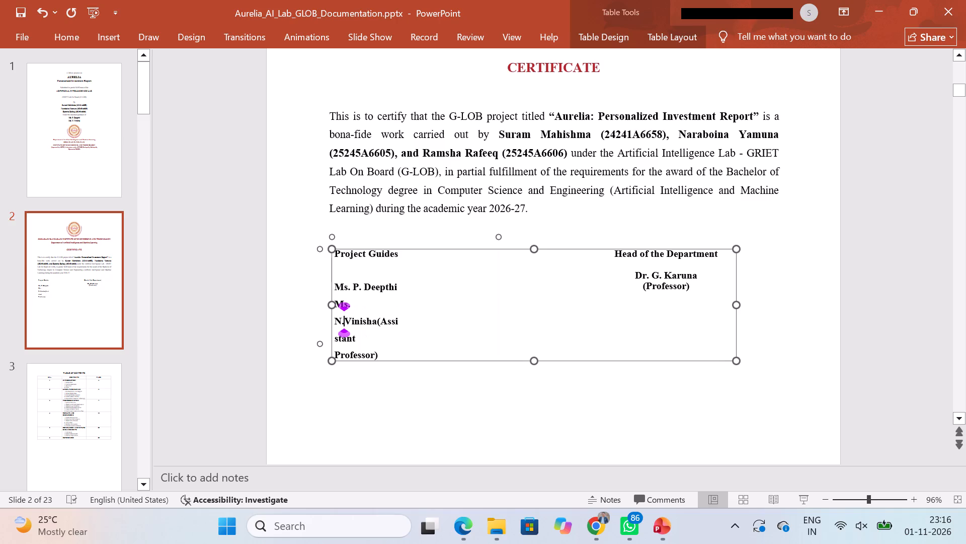
pyautogui.press('Left')
pyautogui.press('Left')
pyautogui.press('BackSpace')
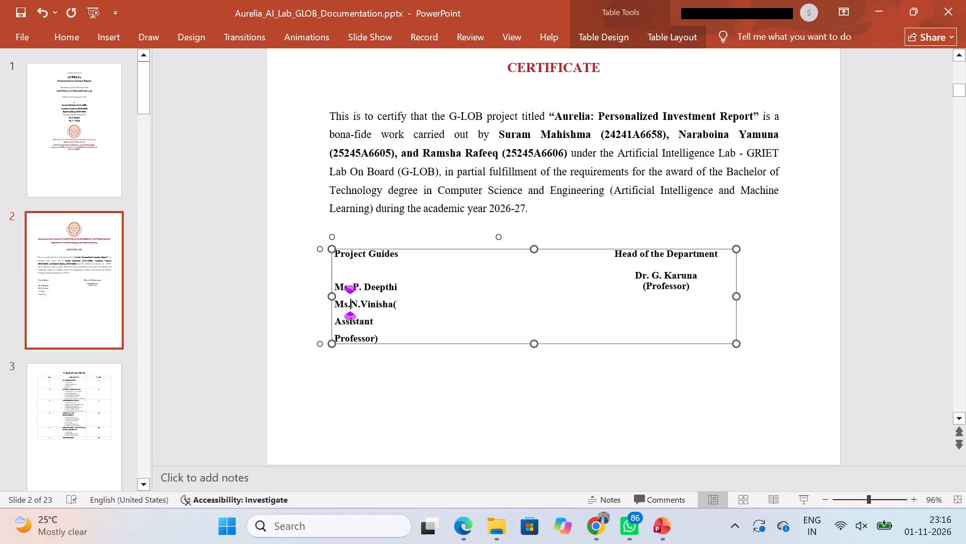
# Insert five spaces between the second guide's name and "(Assistant Professor)" to wrap the title onto its own line.
pyautogui.click(392, 305)
pyautogui.press('space')
pyautogui.press('space')
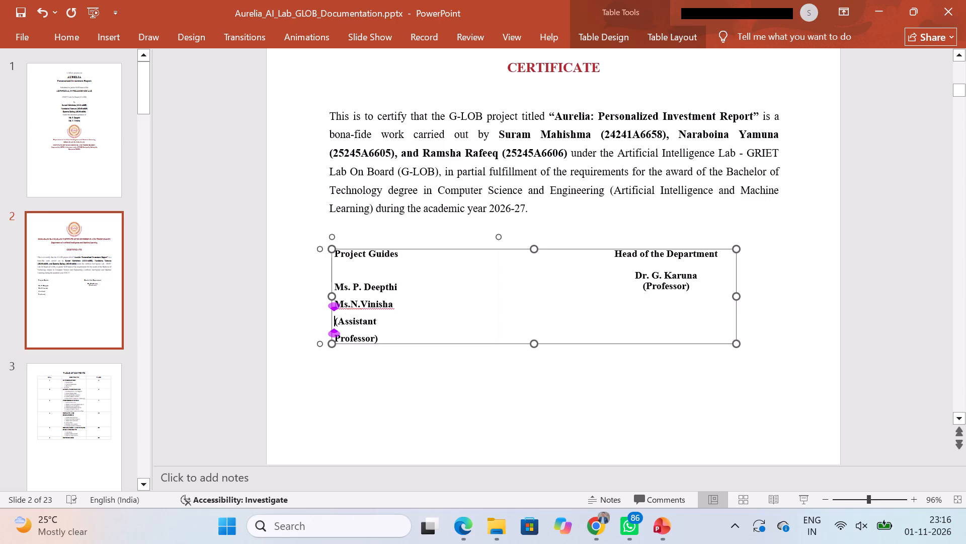
pyautogui.press('space')
pyautogui.press('space')
pyautogui.press('space')
# Add another title, "(Assistant Professors)", between the second guide's name and the existing "(Assistant Professor)".
pyautogui.click(405, 305)
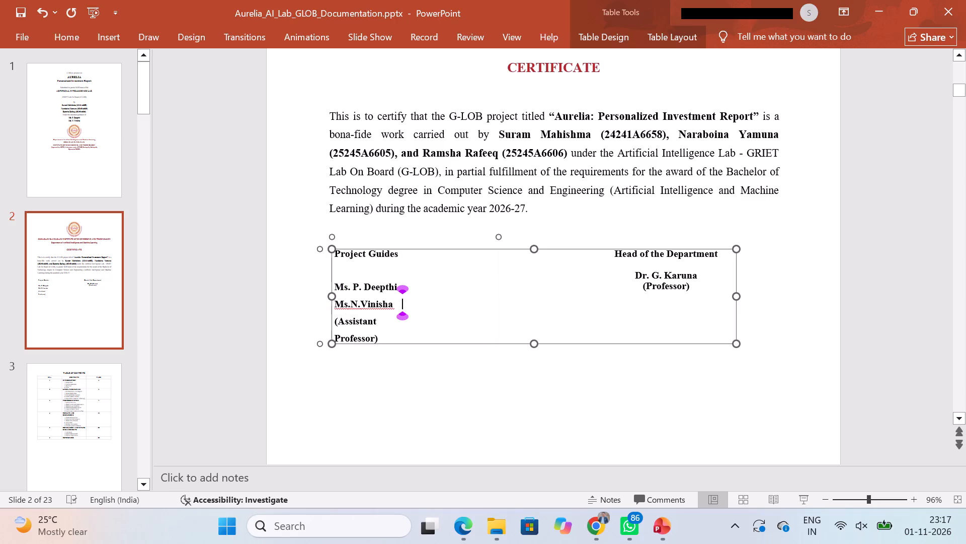
pyautogui.press('space')
pyautogui.hotkey('shift', '(')
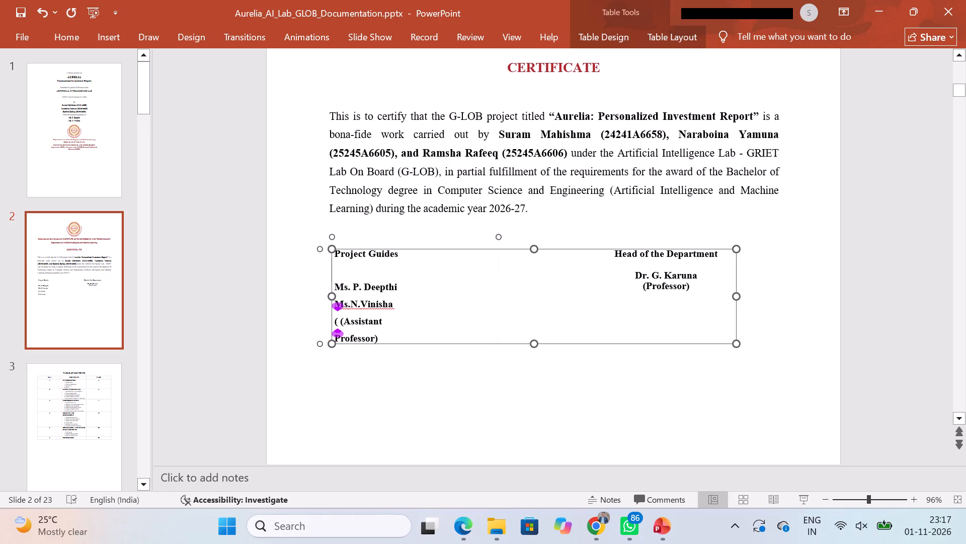
pyautogui.hotkey('shift', 'a')
pyautogui.press('BackSpace')
pyautogui.write('Assis')
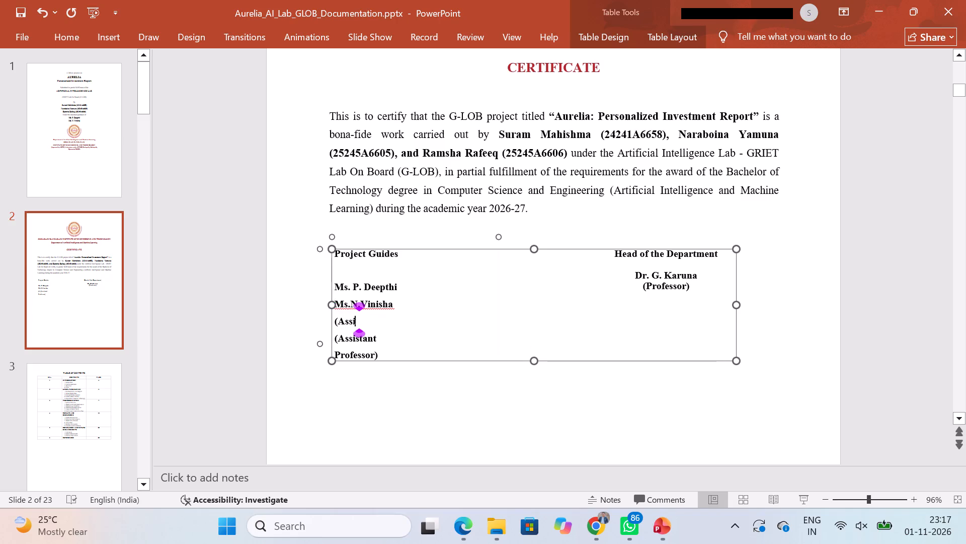
pyautogui.write('tsn')
pyautogui.press('BackSpace')
pyautogui.press('BackSpace')
pyautogui.write('ant')
pyautogui.press('space')
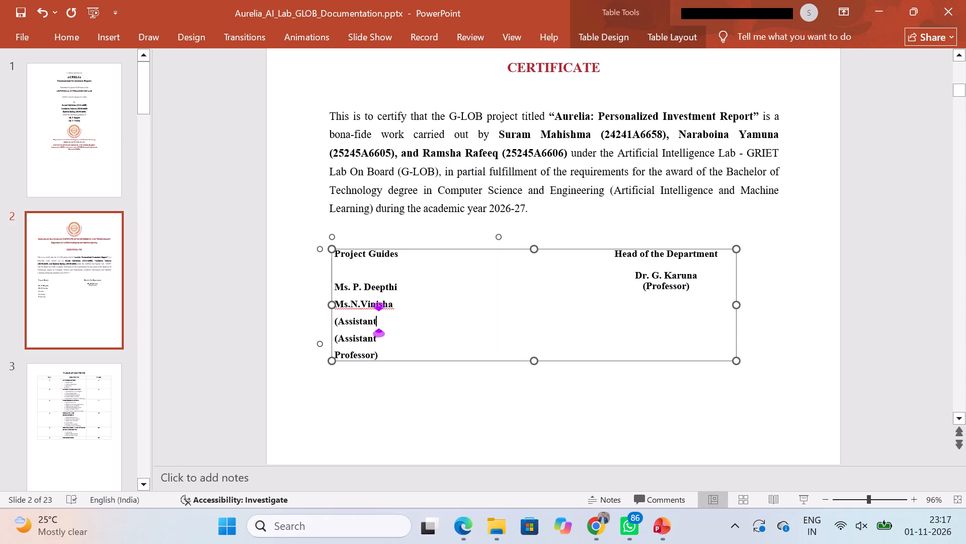
pyautogui.write('Profess')
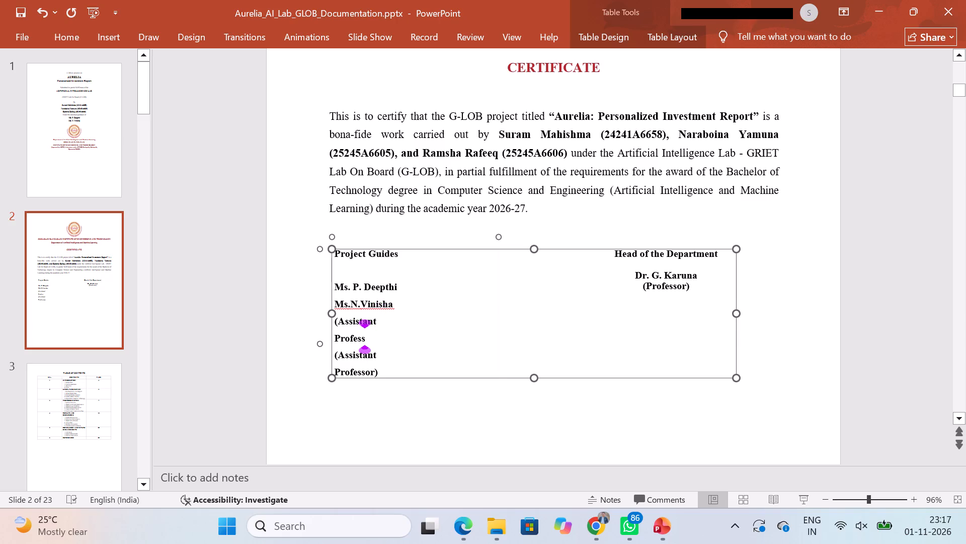
pyautogui.write('ors')
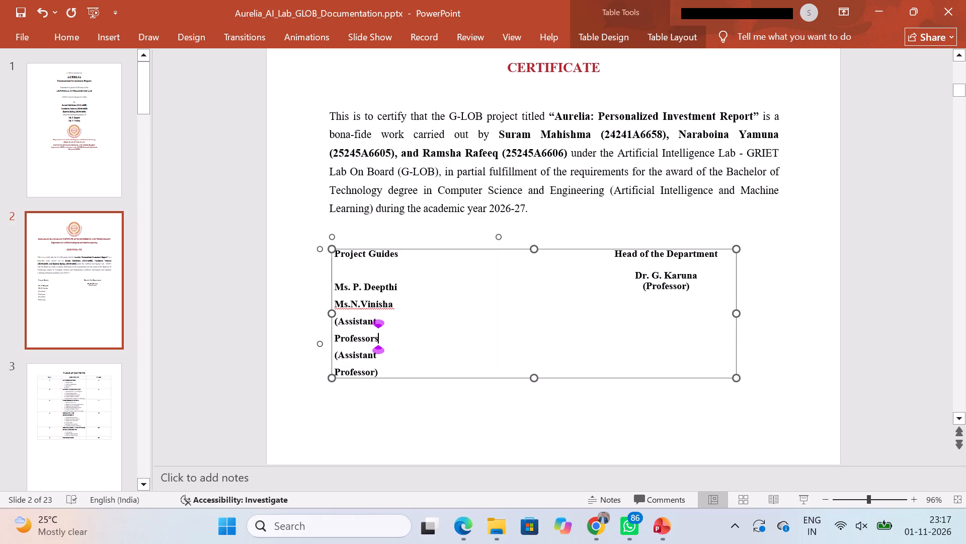
pyautogui.hotkey('shift', '+')
pyautogui.hotkey('shift', 'BackSpace')
pyautogui.hotkey('shift', ')')
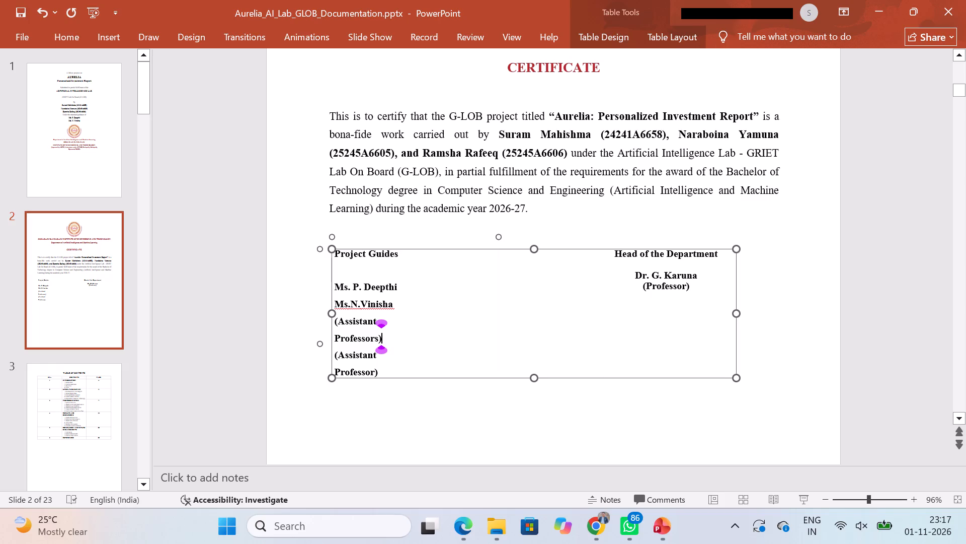
# Widen the signature table by extending its left edge outward toward the edge of the slide.
pyautogui.moveTo(334, 313); pyautogui.dragTo(284, 313)
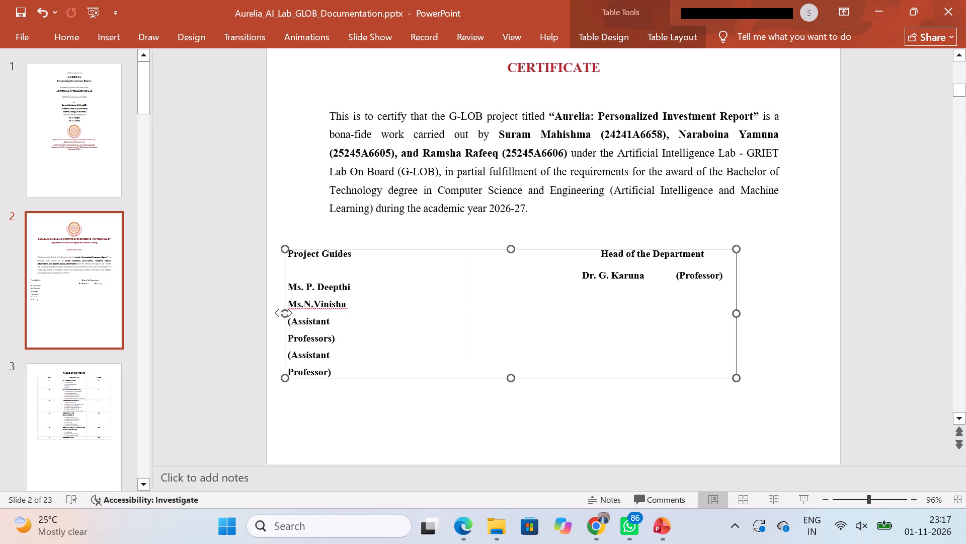
# Remove the space between "(Assistant" and "Professors)" in the Project Guides cell to join the two words.
pyautogui.click(292, 338)
pyautogui.press('Left')
pyautogui.press('BackSpace')
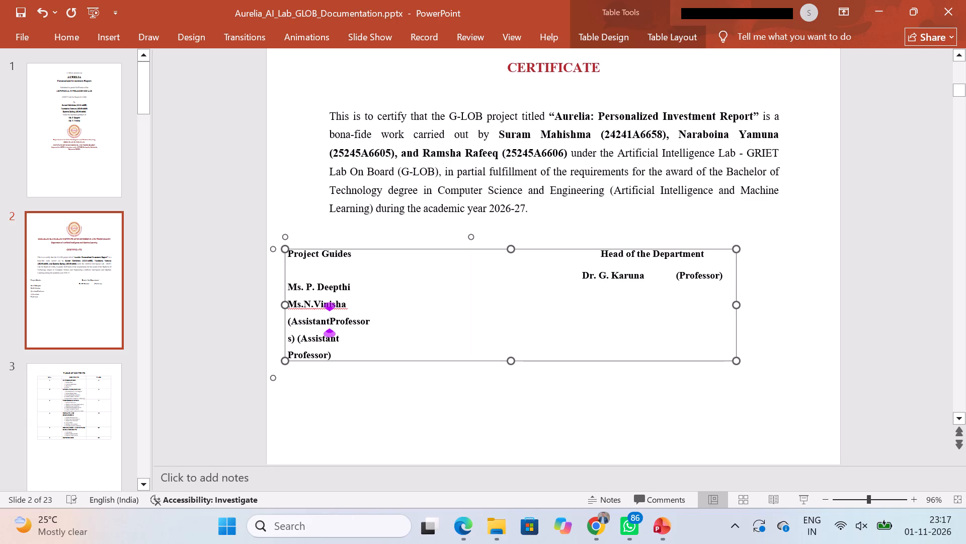
# Delete the final "r" of "(AssistantProfessors)" in the Project Guides cell so that it reads "(AssistantProfessos)".
pyautogui.press('Down')
pyautogui.press('Left')
pyautogui.press('Left')
pyautogui.press('Left')
pyautogui.press('Left')
pyautogui.press('Left')
pyautogui.press('Left')
pyautogui.press('Left')
pyautogui.press('Left')
pyautogui.press('Left')
pyautogui.press('Left')
pyautogui.press('Left')
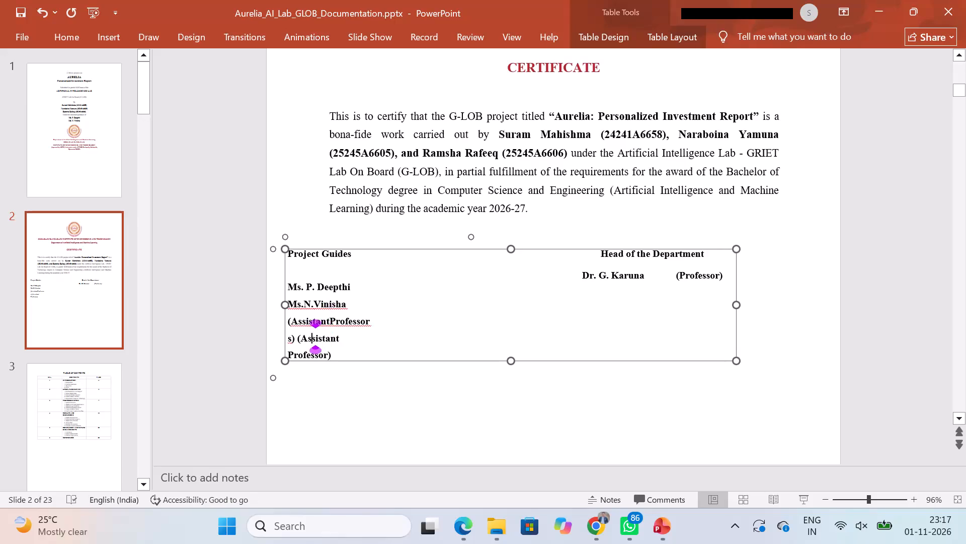
pyautogui.press('Down')
pyautogui.press('Up')
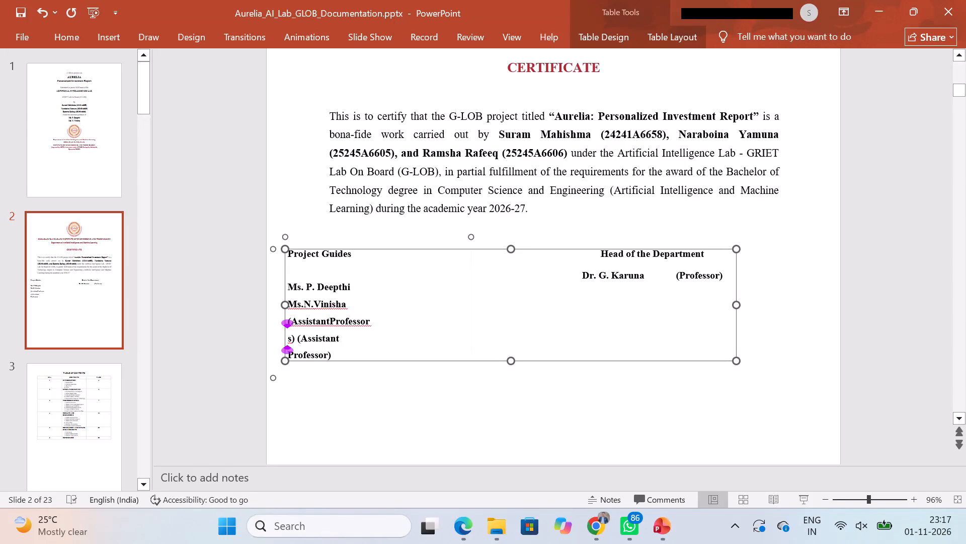
pyautogui.press('BackSpace')
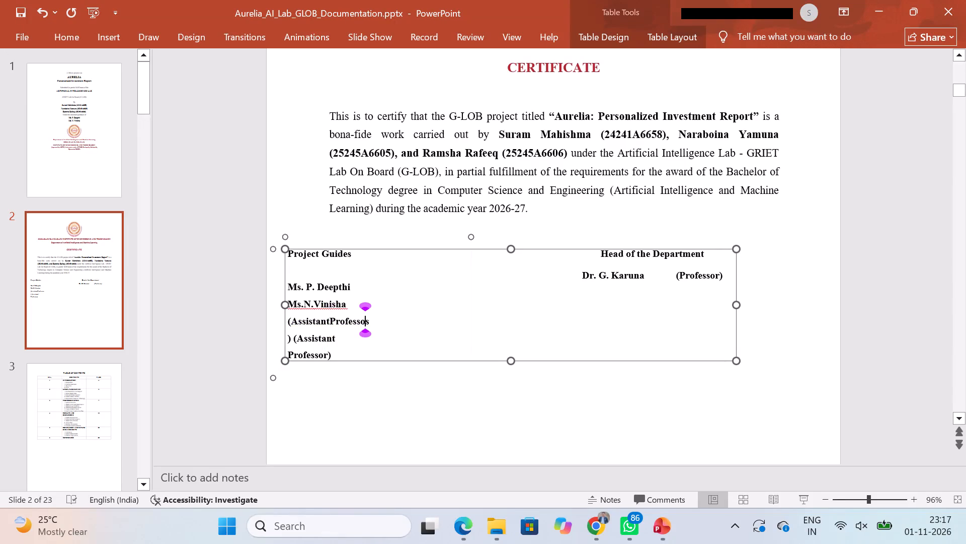
# Delete the "s" before the closing bracket of "(AssistantProfessos)", leaving "(AssistantProfesso)".
pyautogui.press('Down')
pyautogui.press('Left')
pyautogui.press('Left')
pyautogui.press('Left')
pyautogui.press('Left')
pyautogui.press('Left')
pyautogui.press('Left')
pyautogui.press('Left')
pyautogui.press('Left')
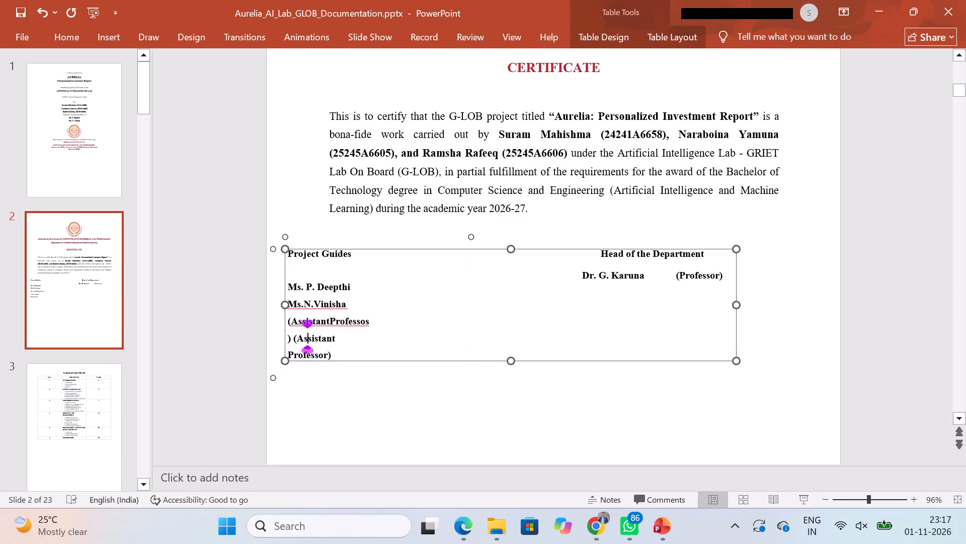
pyautogui.press('Left')
pyautogui.press('Left')
pyautogui.press('Left')
pyautogui.press('Left')
pyautogui.press('Left')
pyautogui.press('BackSpace')
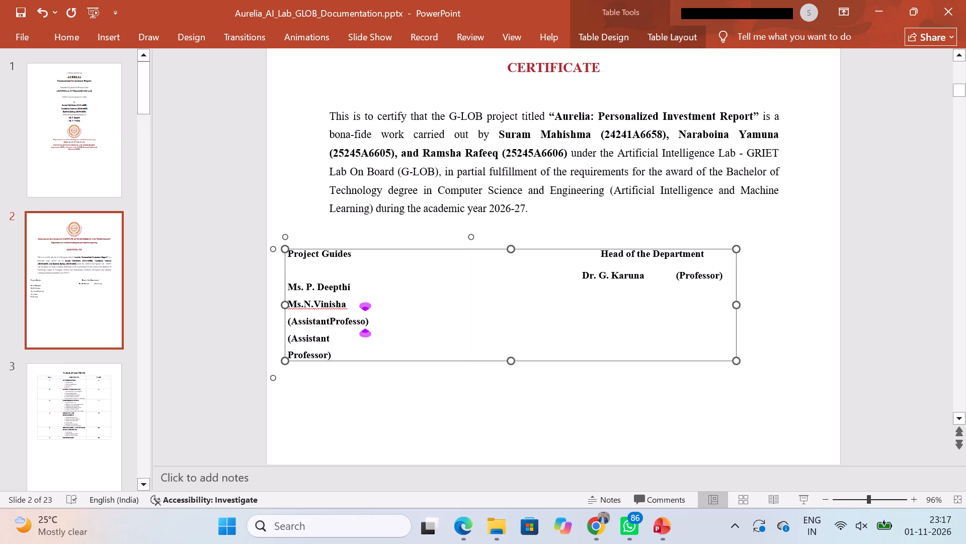
# Insert a space in "(AssistantProfesso)" so that it reads "(Assistant Professo)".
pyautogui.click(332, 323)
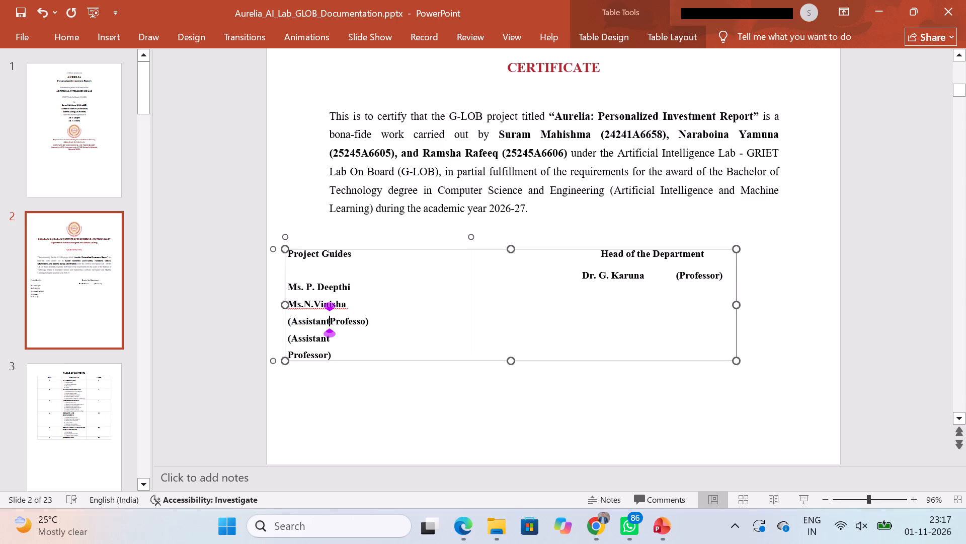
pyautogui.press('space')
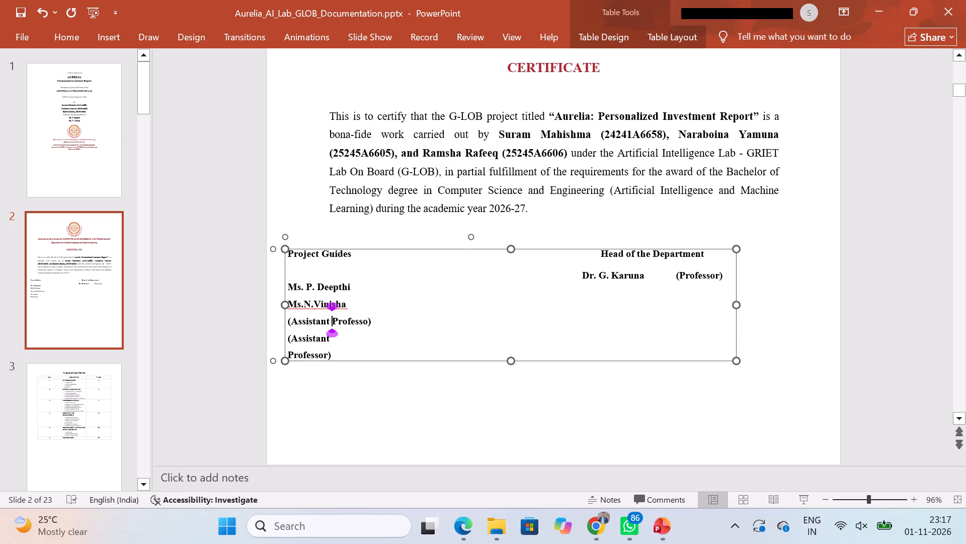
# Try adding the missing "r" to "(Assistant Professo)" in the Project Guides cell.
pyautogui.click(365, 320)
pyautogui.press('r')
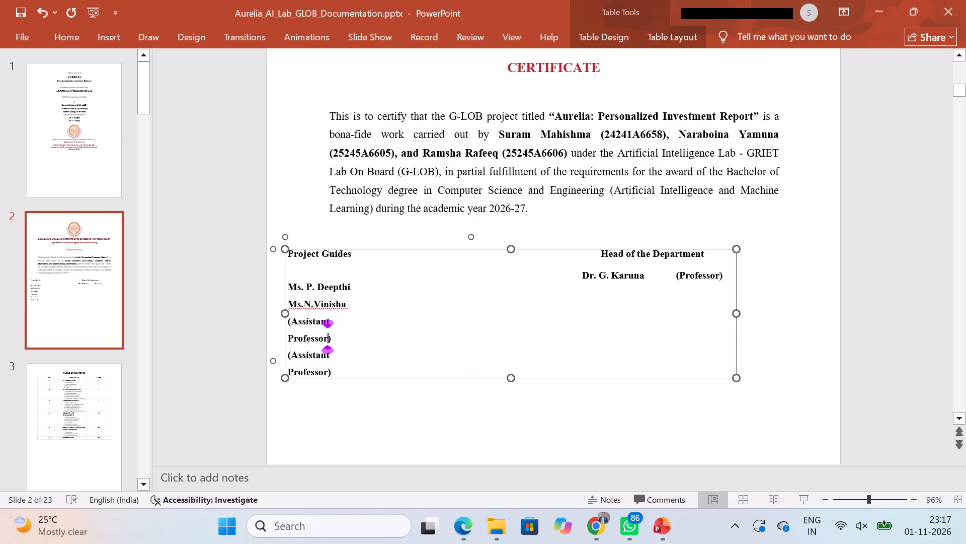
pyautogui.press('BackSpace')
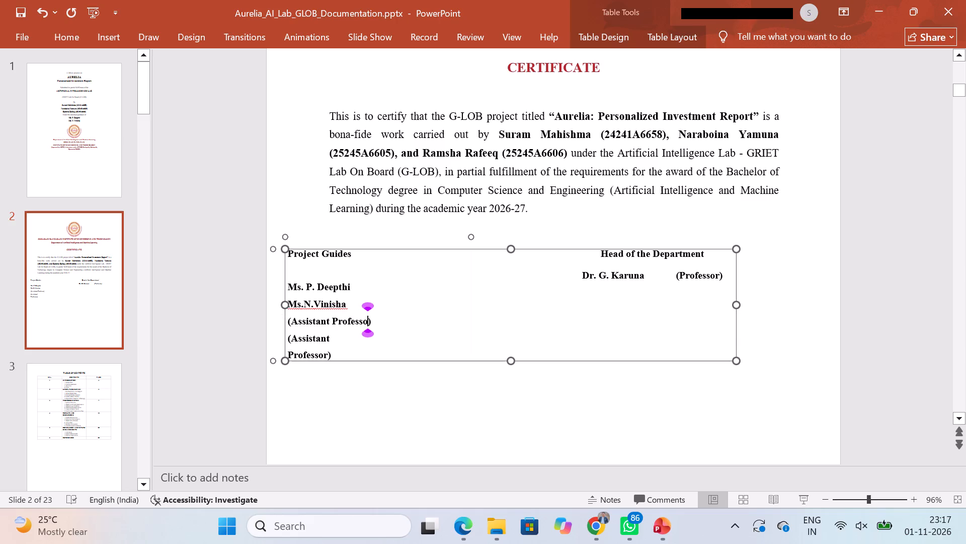
# Insert five spaces before "(Assistant Professo)" on the line below the second guide's name.
pyautogui.click(311, 321)
pyautogui.press('Left')
pyautogui.press('Left')
pyautogui.press('Left')
pyautogui.press('Left')
pyautogui.press('Left')
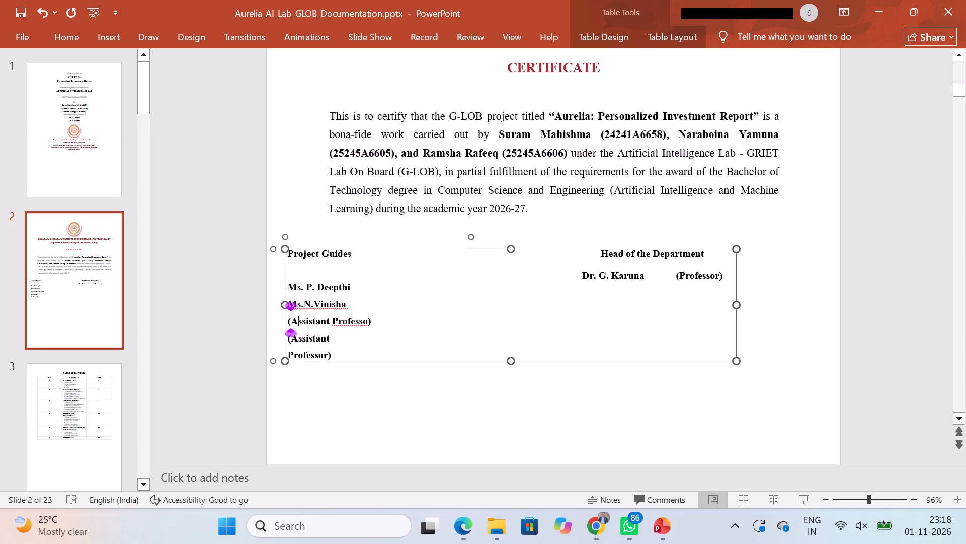
pyautogui.press('Left')
pyautogui.press('space')
pyautogui.press('space')
pyautogui.press('space')
pyautogui.press('space')
pyautogui.press('space')
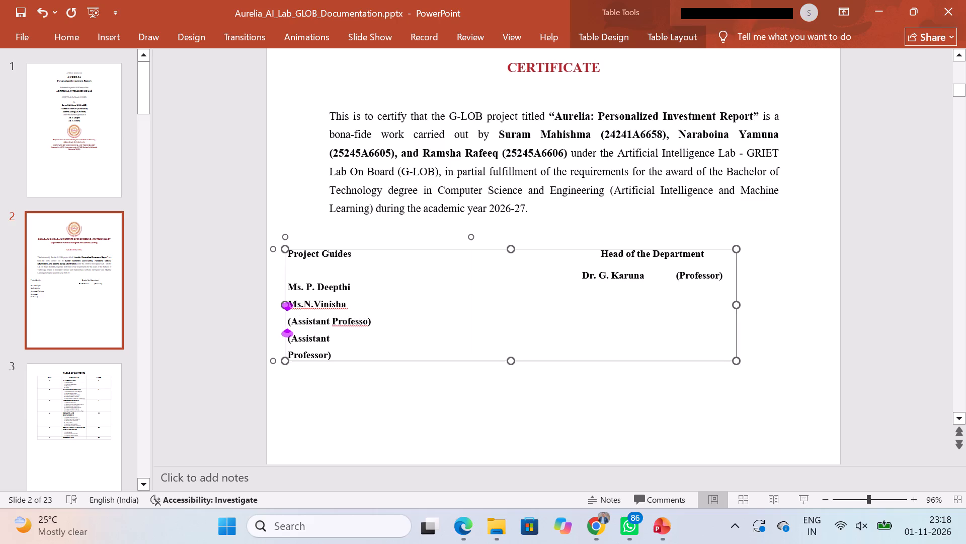
# Insert two more spaces before "(Assistant Professo)" below the second guide's name.
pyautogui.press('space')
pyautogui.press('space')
# Add "rs" before the closing bracket of "(Assistant Professo)" so that it reads "(Assistant Professors)".
pyautogui.click(367, 322)
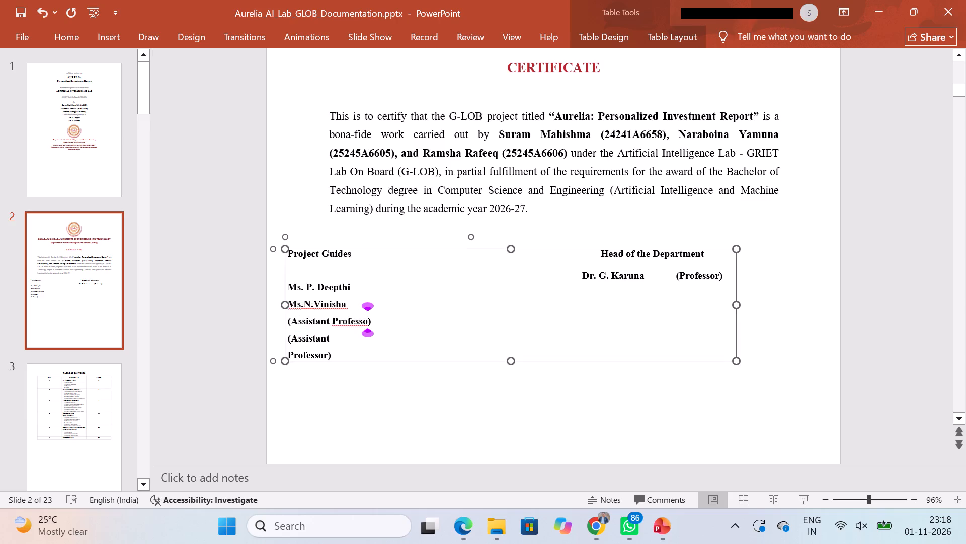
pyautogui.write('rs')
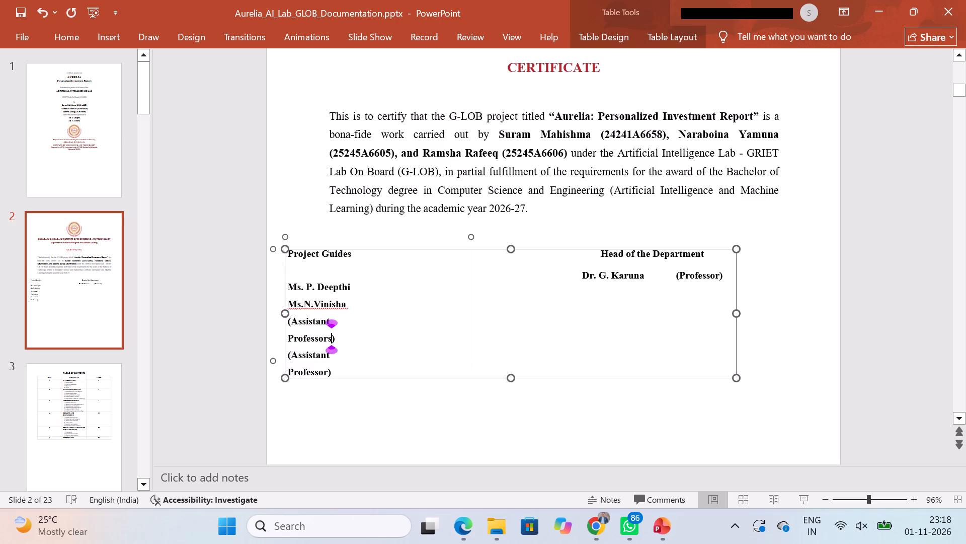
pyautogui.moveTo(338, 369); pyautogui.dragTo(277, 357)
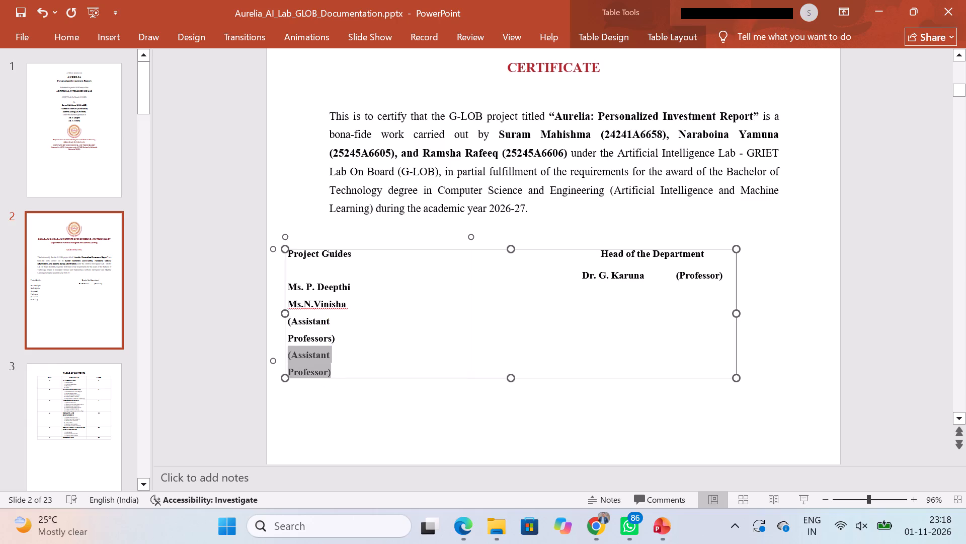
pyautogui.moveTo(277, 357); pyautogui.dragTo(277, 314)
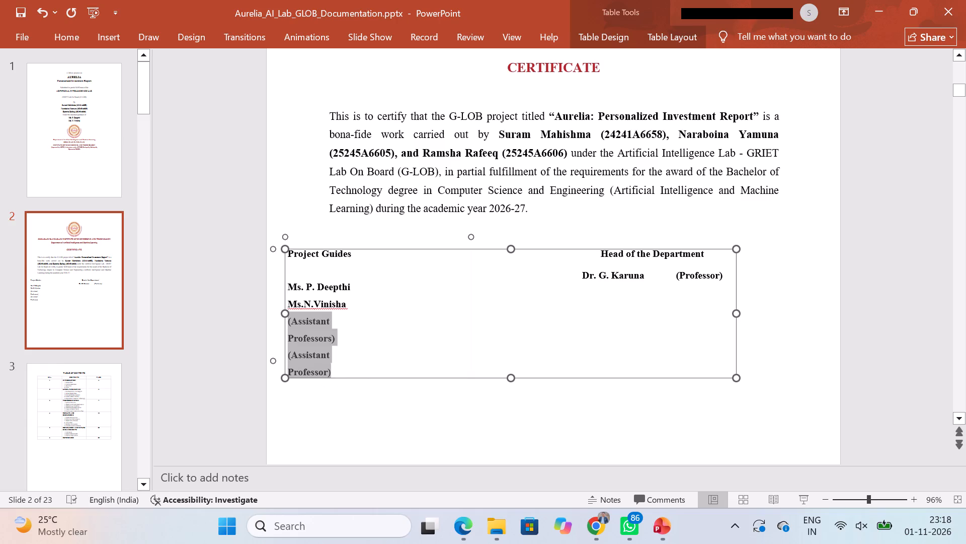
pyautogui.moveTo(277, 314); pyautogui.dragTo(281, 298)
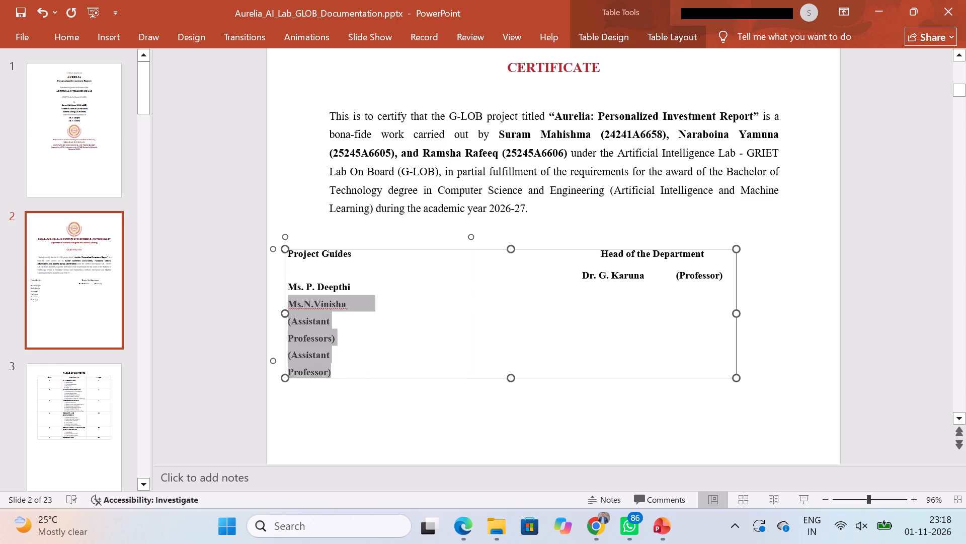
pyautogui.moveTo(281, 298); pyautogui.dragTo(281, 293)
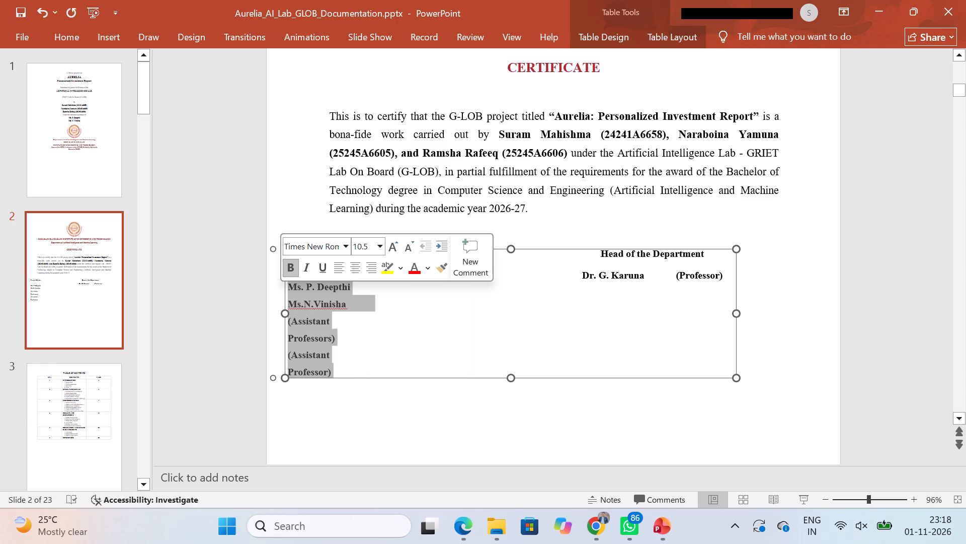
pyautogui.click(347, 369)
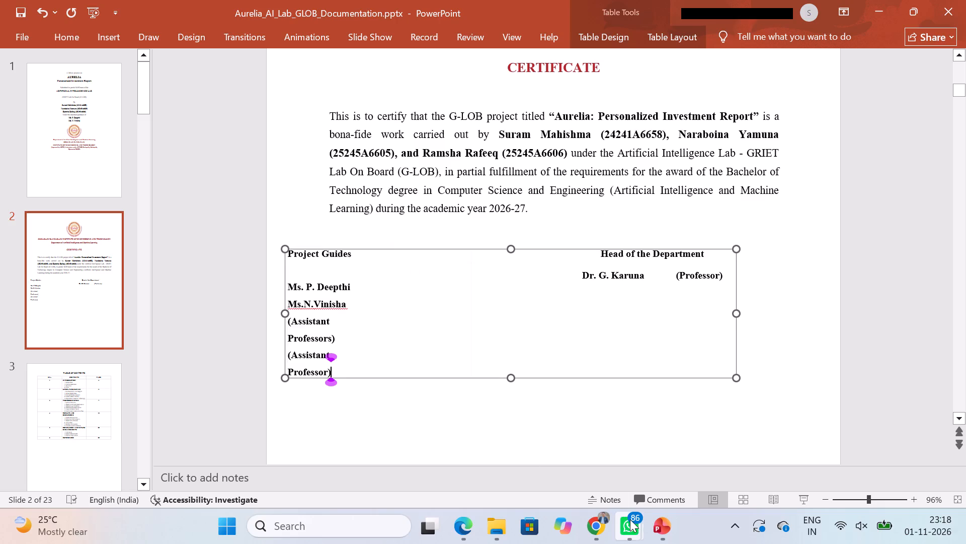
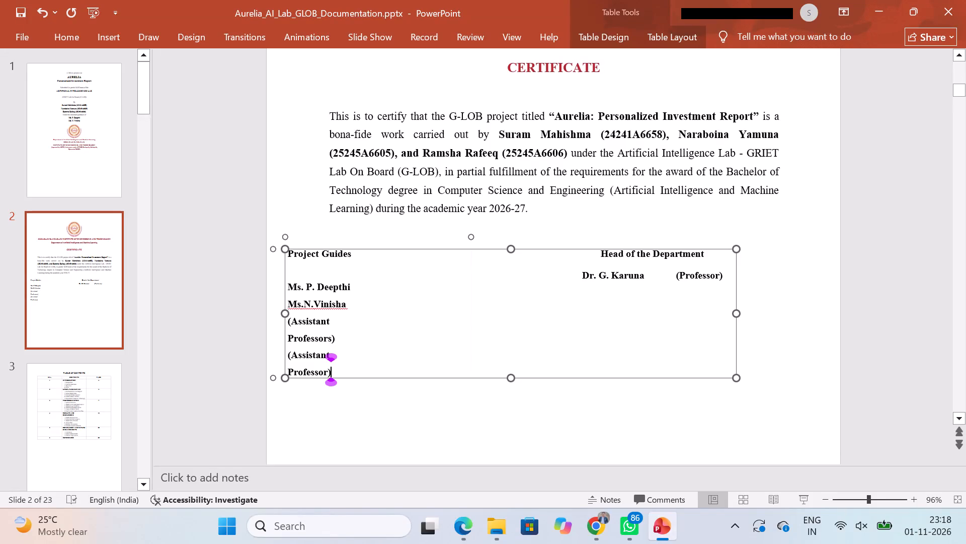
# Replace all the guide names and titles under Project Guides by pasting the copied two guides' names with "(Assistant Professors)".
pyautogui.moveTo(335, 374); pyautogui.dragTo(297, 299)
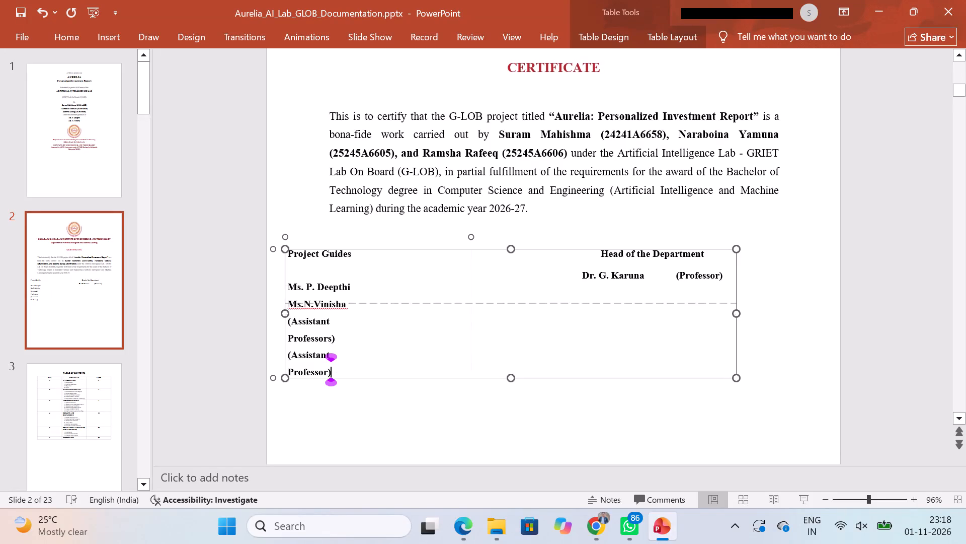
pyautogui.moveTo(297, 299); pyautogui.dragTo(368, 380)
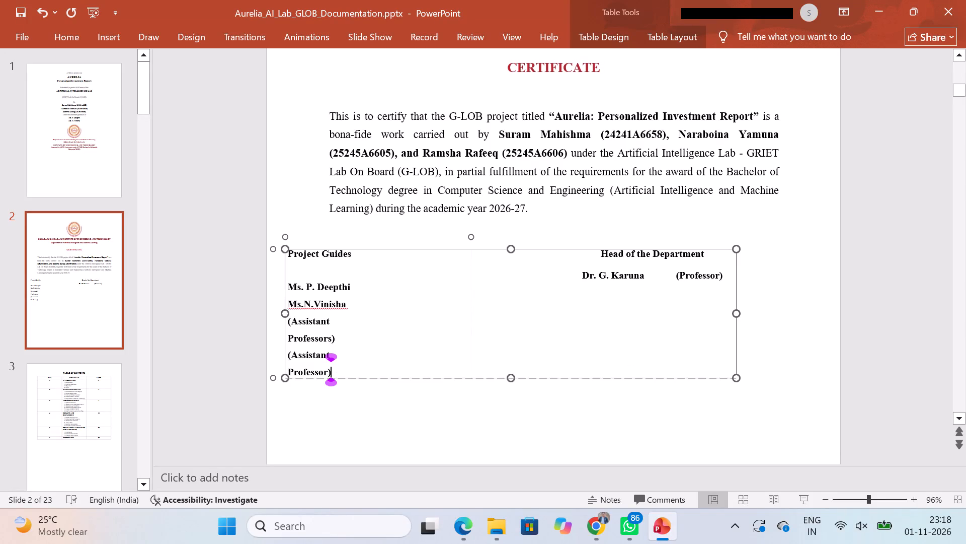
pyautogui.moveTo(368, 380); pyautogui.dragTo(370, 380)
pyautogui.moveTo(341, 370); pyautogui.dragTo(295, 289)
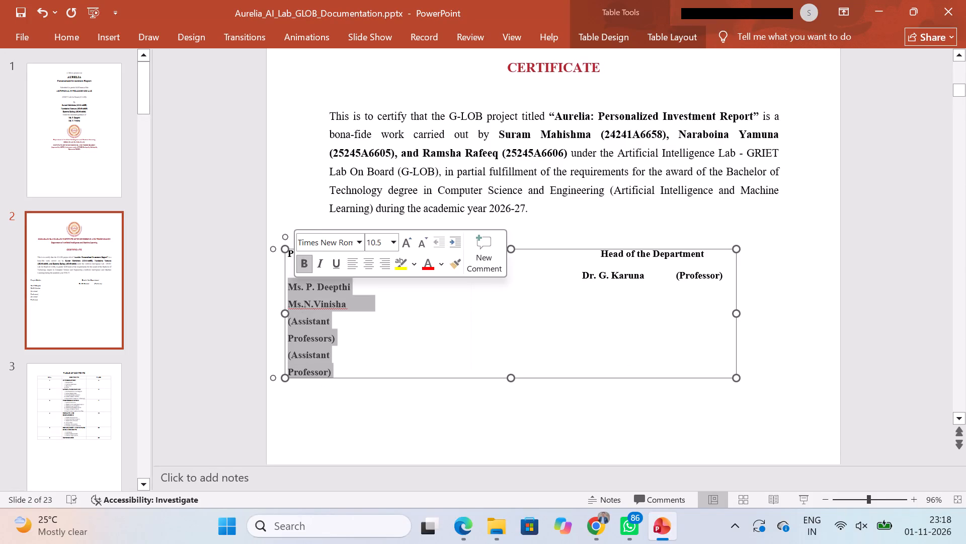
pyautogui.hotkey('ctrl', 'v')
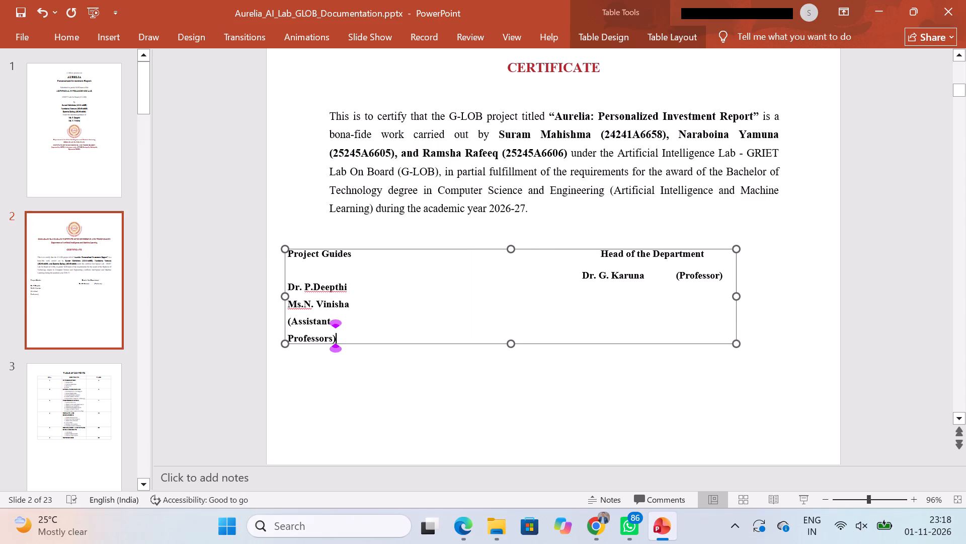
# Replace the gap between "(Assistant" and "Professors)" in the Project Guides cell with seven spaces.
pyautogui.click(296, 337)
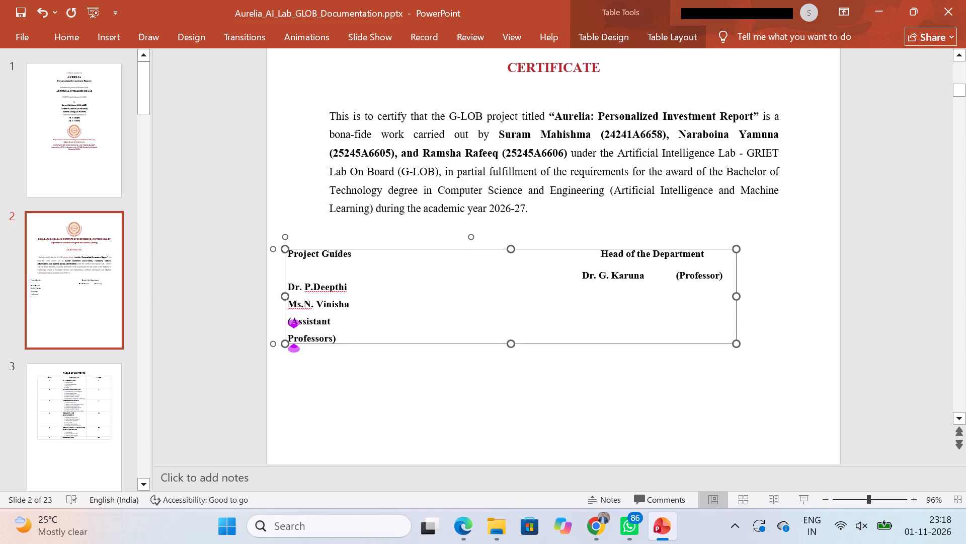
pyautogui.press('Left')
pyautogui.press('BackSpace')
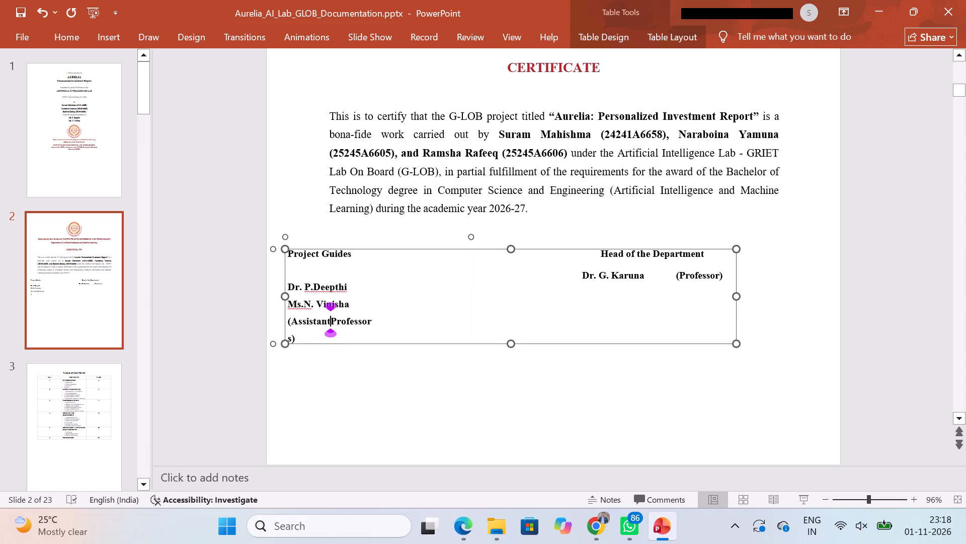
pyautogui.press('space')
pyautogui.press('space')
pyautogui.press('space')
pyautogui.press('space')
pyautogui.press('space')
pyautogui.press('space')
pyautogui.press('space')
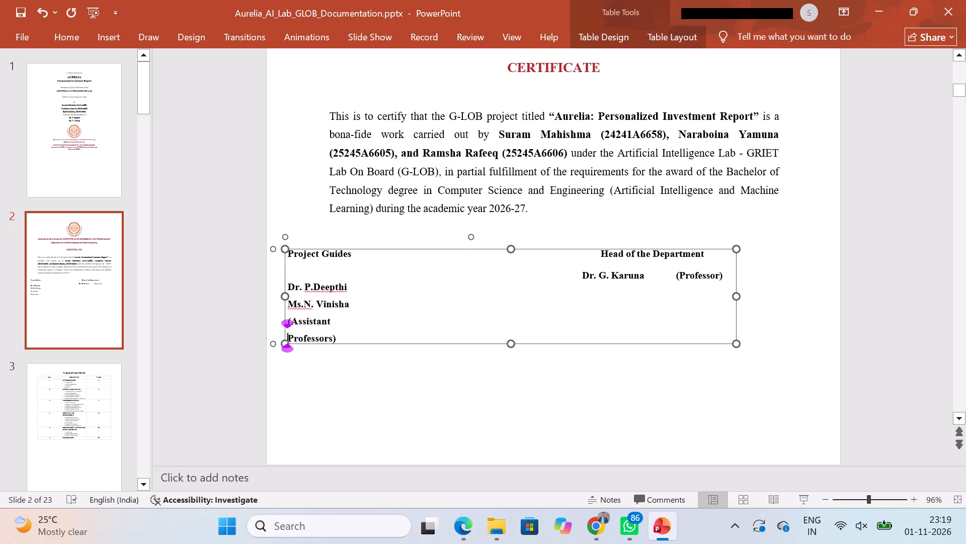
# Insert a blank line between the second guide's name and "(Assistant Professors)".
pyautogui.click(355, 303)
pyautogui.press('Return')
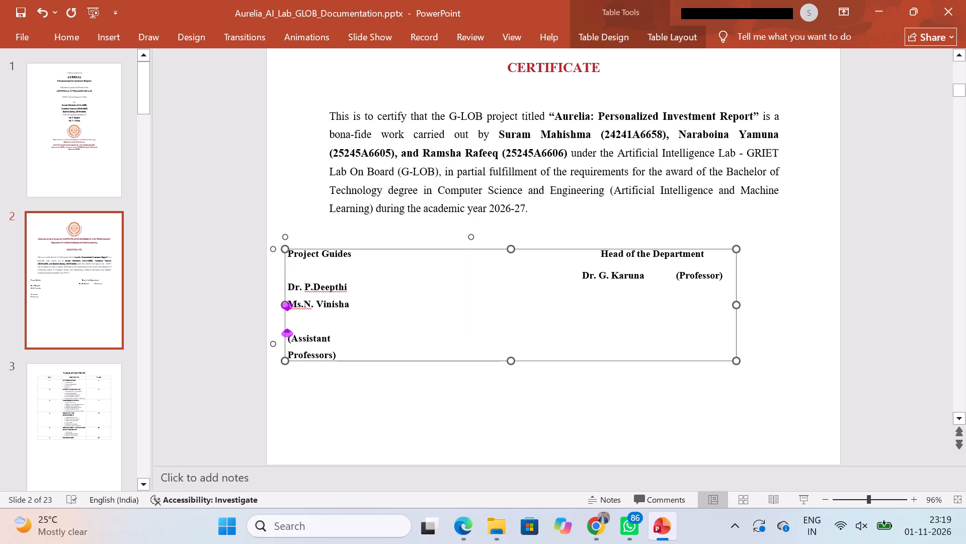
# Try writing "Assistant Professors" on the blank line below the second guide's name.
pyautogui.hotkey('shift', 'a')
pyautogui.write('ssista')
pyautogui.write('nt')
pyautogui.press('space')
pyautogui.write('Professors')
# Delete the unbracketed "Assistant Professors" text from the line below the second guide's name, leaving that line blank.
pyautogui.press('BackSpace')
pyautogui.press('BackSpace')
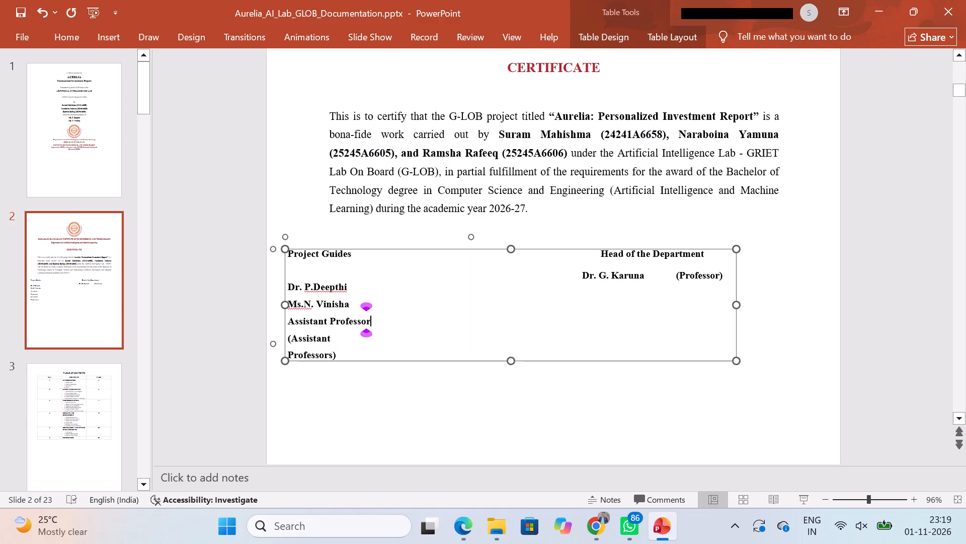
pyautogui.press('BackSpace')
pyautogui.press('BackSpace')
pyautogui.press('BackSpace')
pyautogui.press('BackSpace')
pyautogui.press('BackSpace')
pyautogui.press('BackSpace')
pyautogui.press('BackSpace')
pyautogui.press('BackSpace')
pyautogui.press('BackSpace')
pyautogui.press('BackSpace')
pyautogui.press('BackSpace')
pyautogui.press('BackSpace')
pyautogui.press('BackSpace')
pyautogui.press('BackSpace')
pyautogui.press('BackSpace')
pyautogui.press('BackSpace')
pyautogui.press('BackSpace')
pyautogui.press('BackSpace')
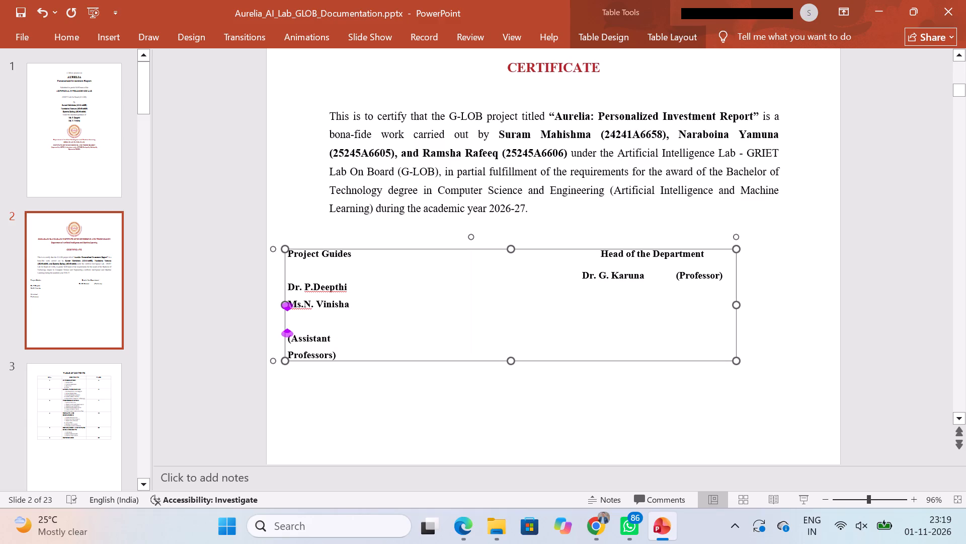
# Resize the guides and department head table so both side edges line up with the certificate paragraph's margins.
pyautogui.moveTo(285, 308); pyautogui.dragTo(330, 306)
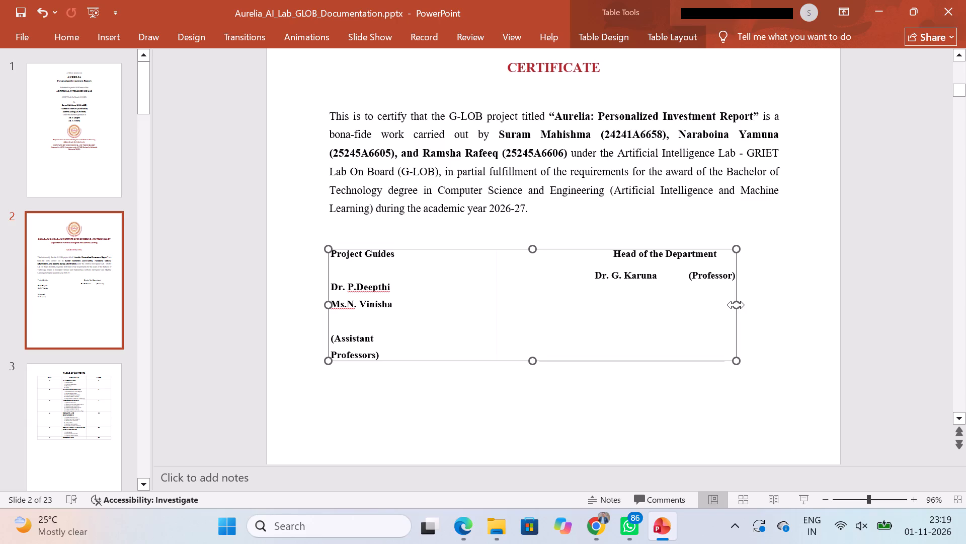
pyautogui.moveTo(736, 305); pyautogui.dragTo(785, 306)
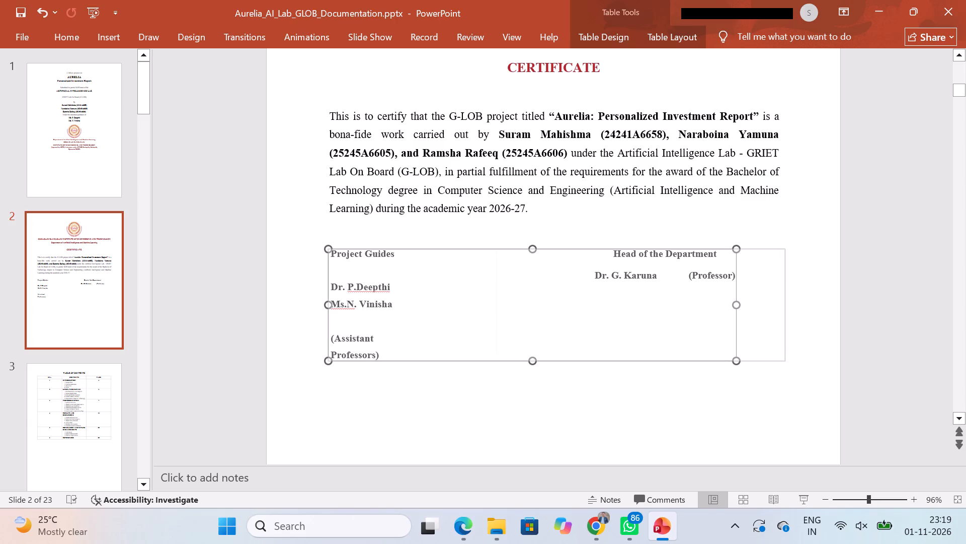
pyautogui.moveTo(785, 306); pyautogui.dragTo(780, 308)
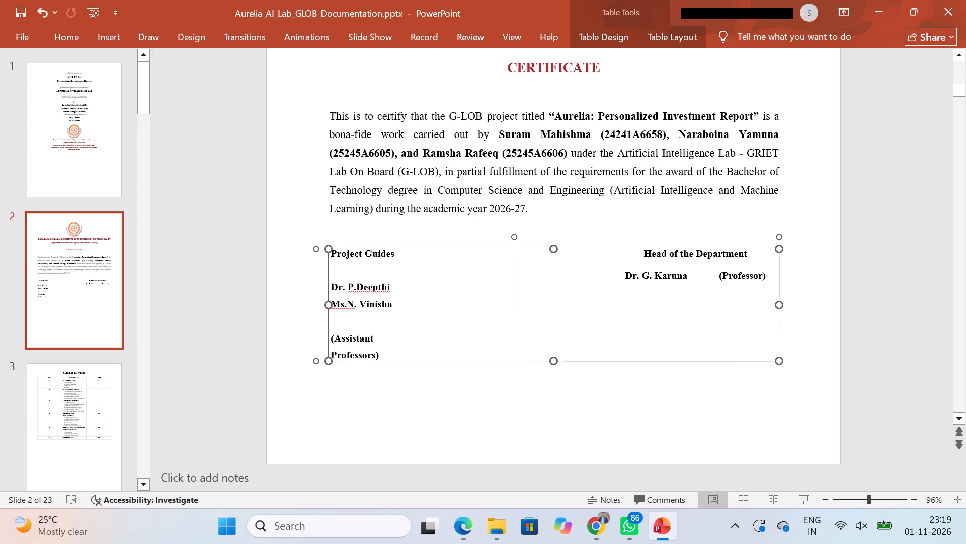
# Insert 14 spaces before the department head's name, pushing "(Professor)" onto the line below.
pyautogui.click(712, 282)
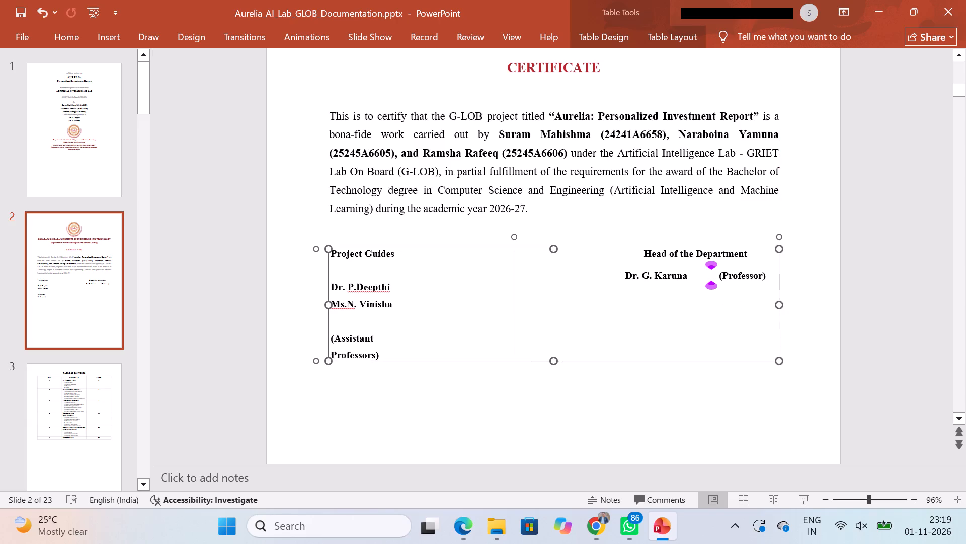
pyautogui.click(624, 279)
pyautogui.press('space')
pyautogui.press('space')
pyautogui.press('space')
pyautogui.press('space')
pyautogui.press('space')
pyautogui.press('space')
pyautogui.press('space')
pyautogui.press('space')
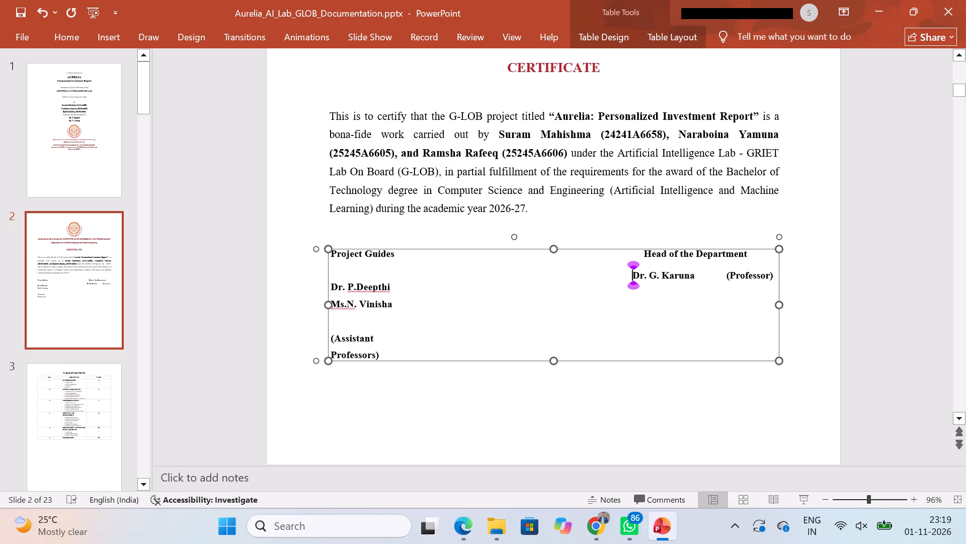
pyautogui.press('space')
pyautogui.press('space')
pyautogui.press('space')
pyautogui.press('space')
pyautogui.press('space')
pyautogui.press('space')
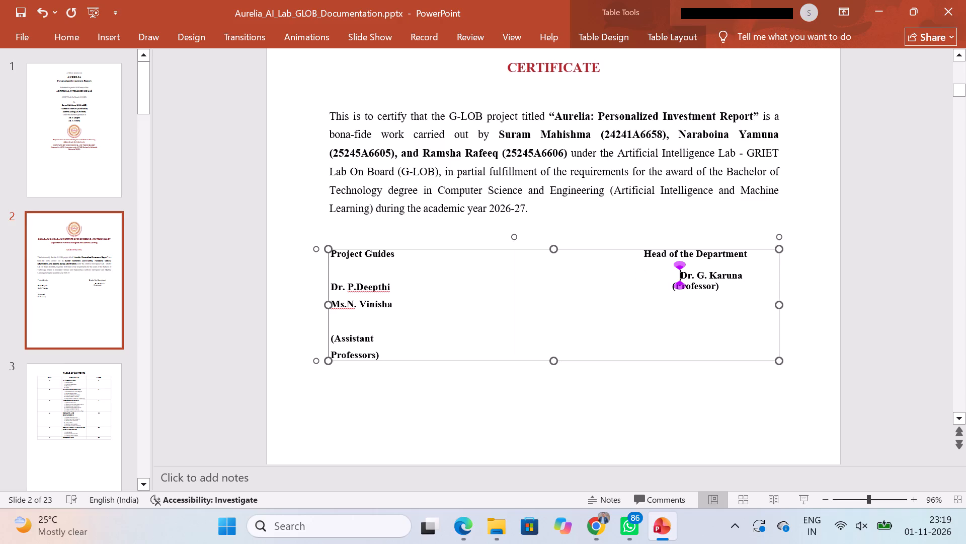
pyautogui.press('BackSpace')
pyautogui.press('BackSpace')
pyautogui.press('BackSpace')
pyautogui.press('space')
pyautogui.press('space')
pyautogui.press('space')
# Insert 12 spaces before "(Professor)" under the department head's name.
pyautogui.click(668, 288)
pyautogui.press('space')
pyautogui.press('space')
pyautogui.press('space')
pyautogui.press('space')
pyautogui.press('space')
pyautogui.press('space')
pyautogui.press('space')
pyautogui.press('space')
pyautogui.press('space')
pyautogui.press('space')
pyautogui.press('space')
pyautogui.press('space')
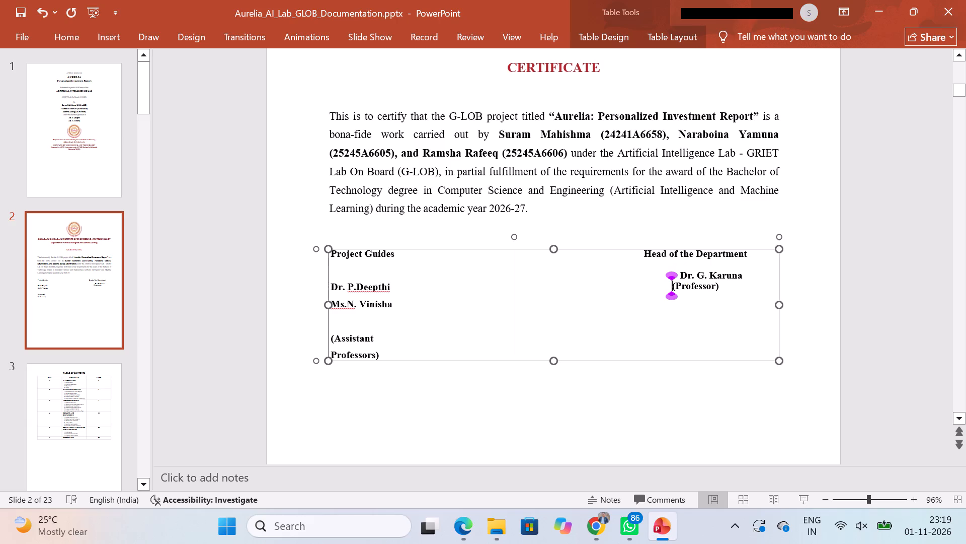
# Insert 22 spaces after the department head's name on its own line.
pyautogui.click(746, 277)
pyautogui.press('space')
pyautogui.press('space')
pyautogui.press('space')
pyautogui.press('space')
pyautogui.press('space')
pyautogui.press('space')
pyautogui.press('space')
pyautogui.press('space')
pyautogui.press('space')
pyautogui.press('space')
pyautogui.press('space')
pyautogui.press('space')
pyautogui.press('space')
pyautogui.press('space')
pyautogui.press('space')
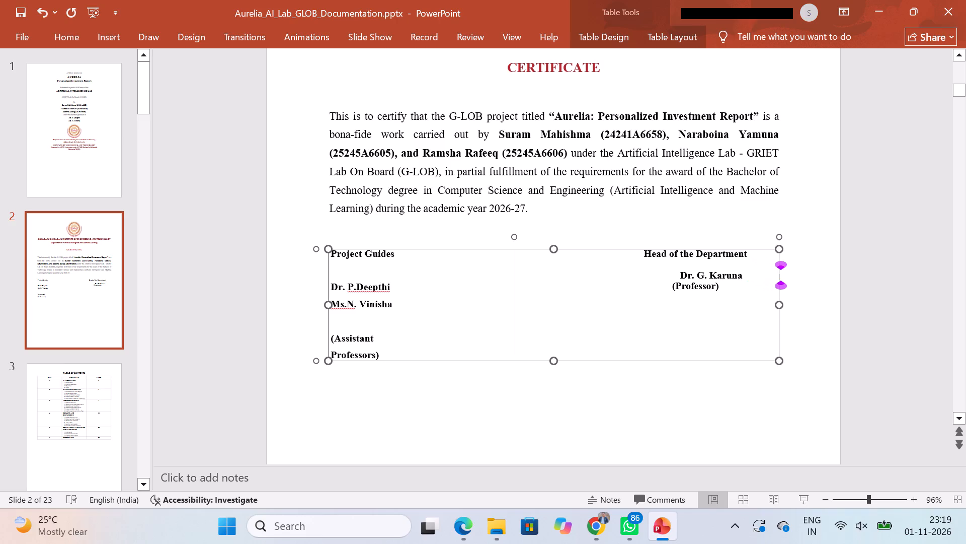
pyautogui.press('space')
pyautogui.press('space')
pyautogui.press('space')
pyautogui.press('space')
pyautogui.press('space')
pyautogui.press('space')
pyautogui.press('space')
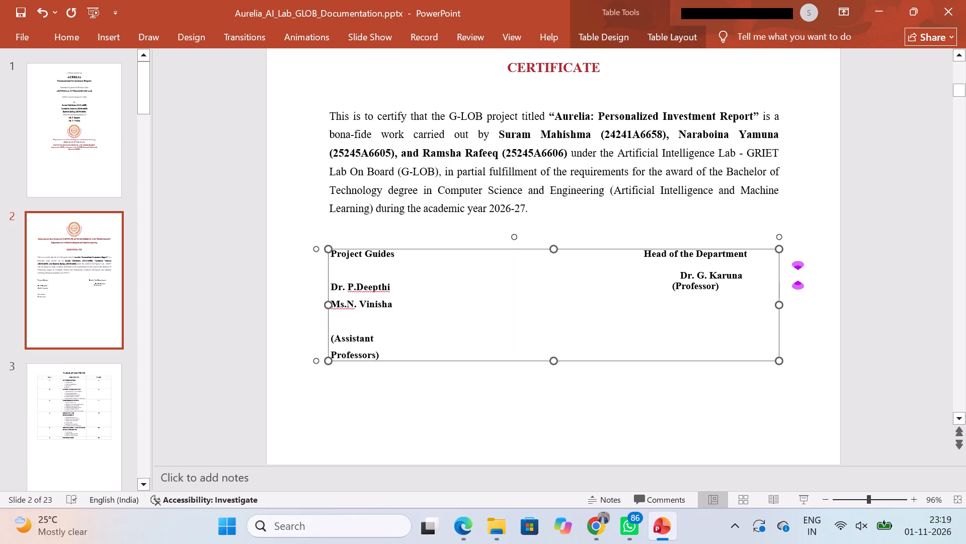
# Delete 11 spaces before the department head's name to centre it above "(Professor)".
pyautogui.click(680, 273)
pyautogui.press('BackSpace')
pyautogui.press('BackSpace')
pyautogui.press('BackSpace')
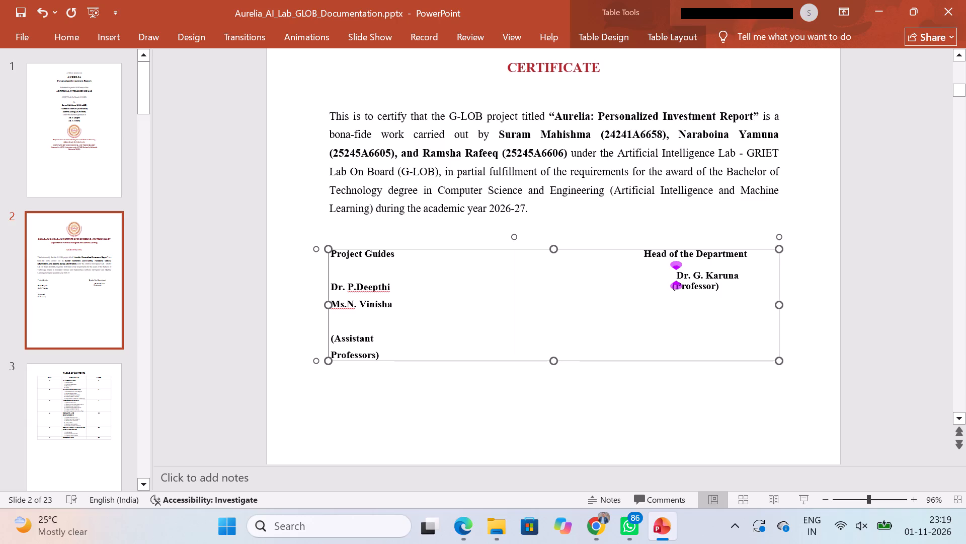
pyautogui.press('BackSpace')
pyautogui.press('BackSpace')
pyautogui.press('BackSpace')
pyautogui.press('BackSpace')
pyautogui.press('BackSpace')
pyautogui.press('BackSpace')
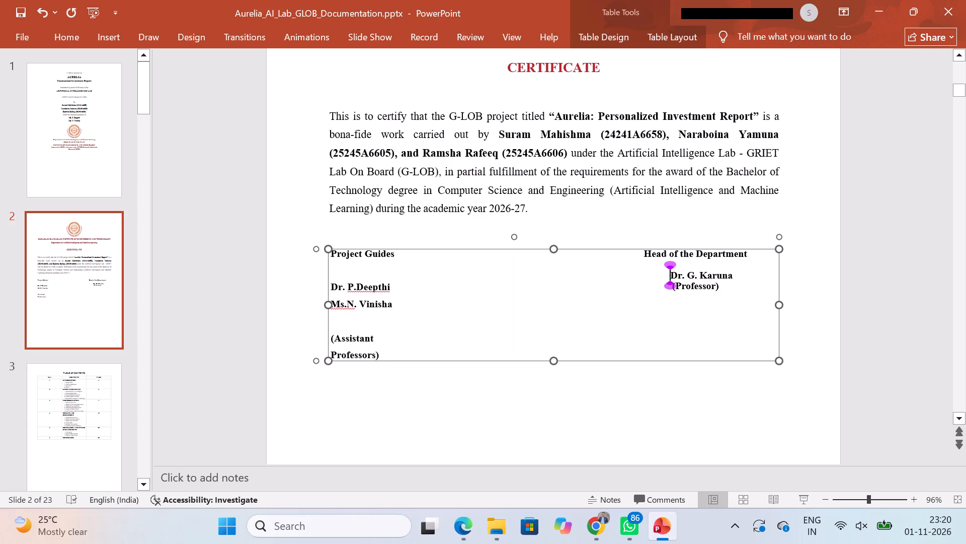
pyautogui.press('BackSpace')
pyautogui.press('BackSpace')
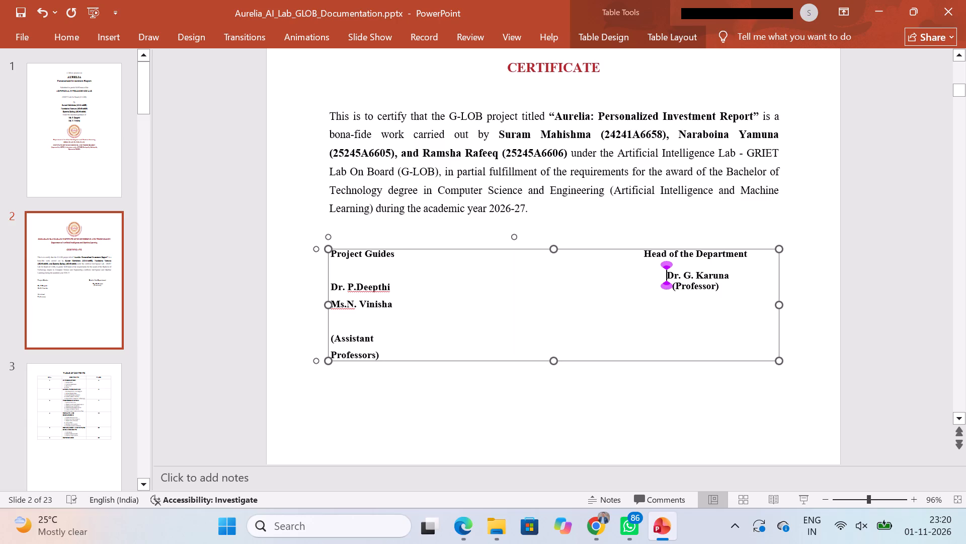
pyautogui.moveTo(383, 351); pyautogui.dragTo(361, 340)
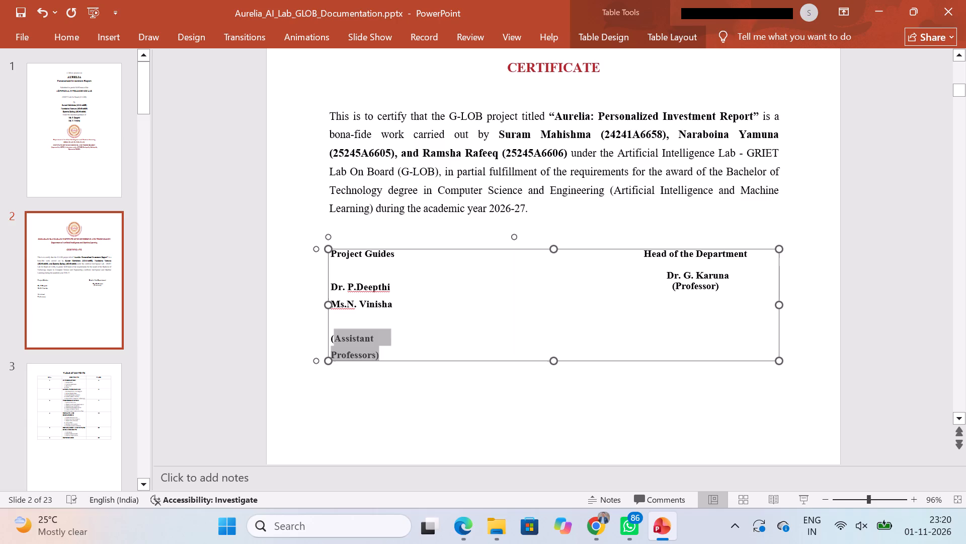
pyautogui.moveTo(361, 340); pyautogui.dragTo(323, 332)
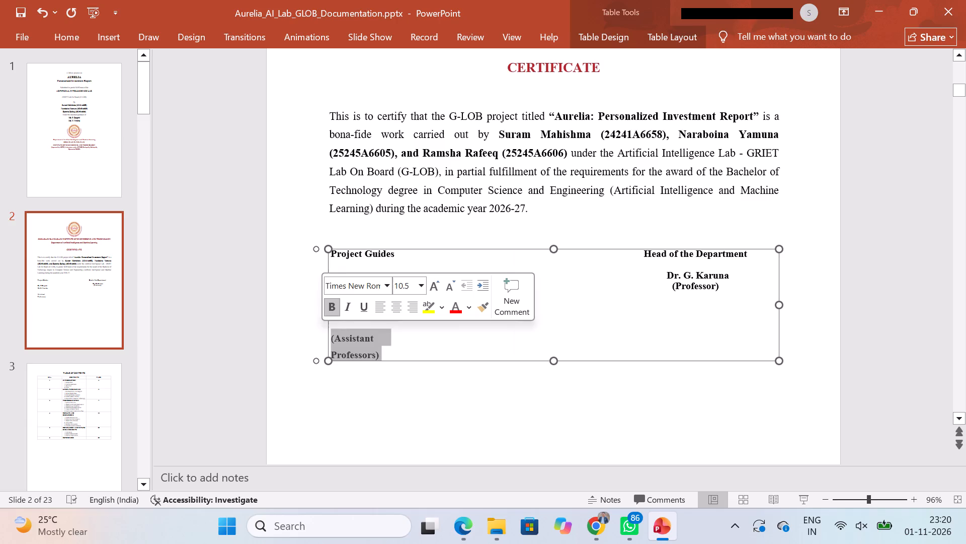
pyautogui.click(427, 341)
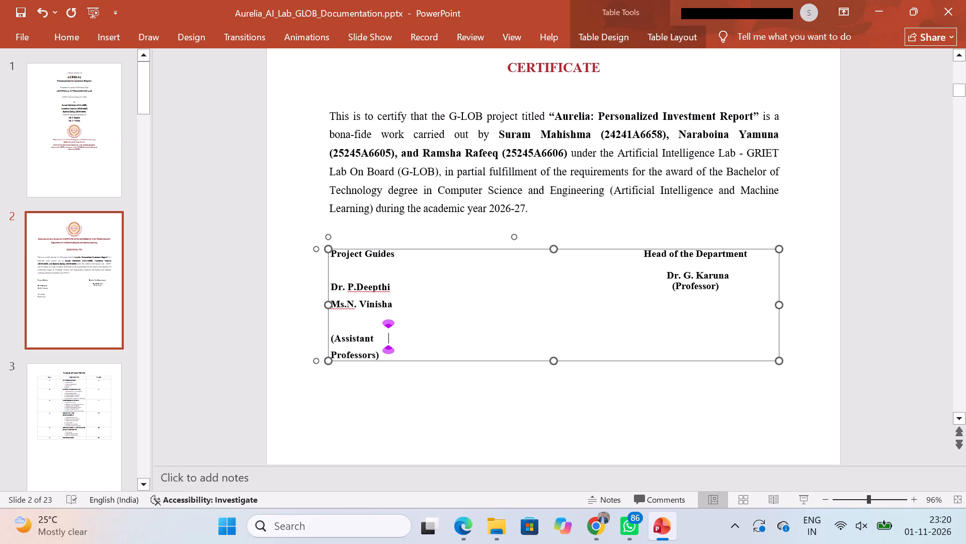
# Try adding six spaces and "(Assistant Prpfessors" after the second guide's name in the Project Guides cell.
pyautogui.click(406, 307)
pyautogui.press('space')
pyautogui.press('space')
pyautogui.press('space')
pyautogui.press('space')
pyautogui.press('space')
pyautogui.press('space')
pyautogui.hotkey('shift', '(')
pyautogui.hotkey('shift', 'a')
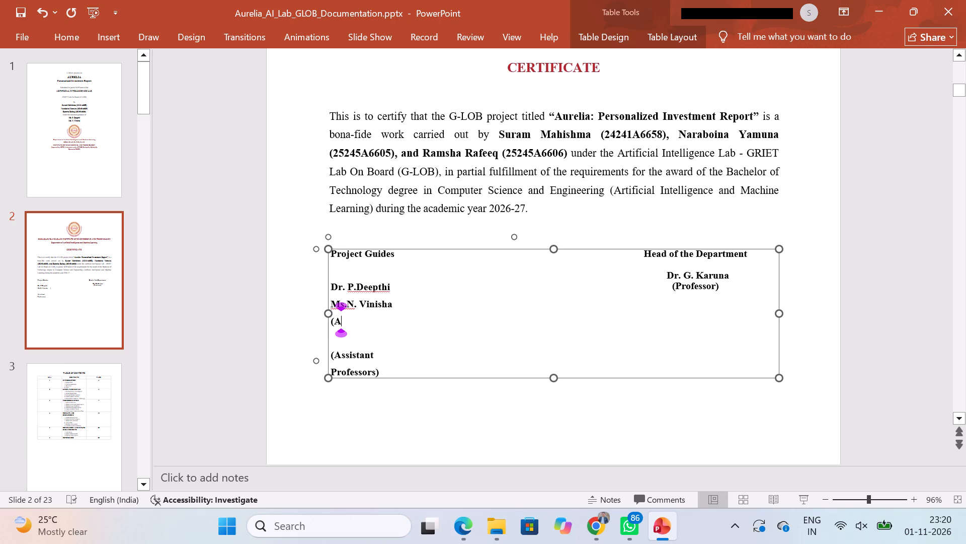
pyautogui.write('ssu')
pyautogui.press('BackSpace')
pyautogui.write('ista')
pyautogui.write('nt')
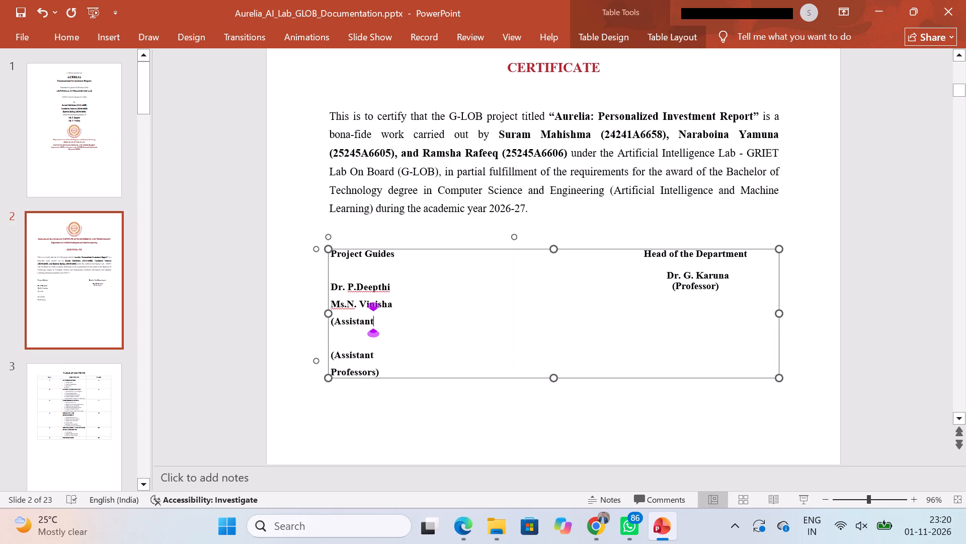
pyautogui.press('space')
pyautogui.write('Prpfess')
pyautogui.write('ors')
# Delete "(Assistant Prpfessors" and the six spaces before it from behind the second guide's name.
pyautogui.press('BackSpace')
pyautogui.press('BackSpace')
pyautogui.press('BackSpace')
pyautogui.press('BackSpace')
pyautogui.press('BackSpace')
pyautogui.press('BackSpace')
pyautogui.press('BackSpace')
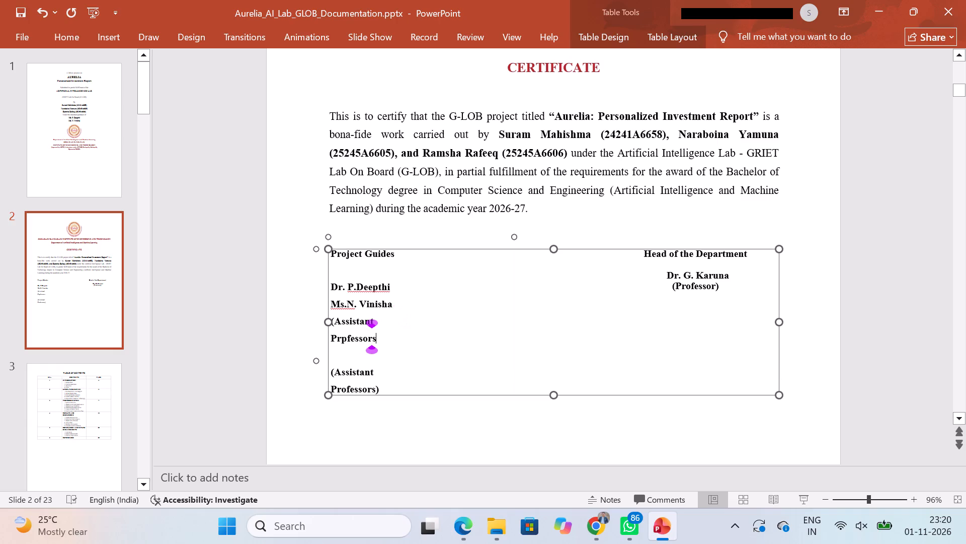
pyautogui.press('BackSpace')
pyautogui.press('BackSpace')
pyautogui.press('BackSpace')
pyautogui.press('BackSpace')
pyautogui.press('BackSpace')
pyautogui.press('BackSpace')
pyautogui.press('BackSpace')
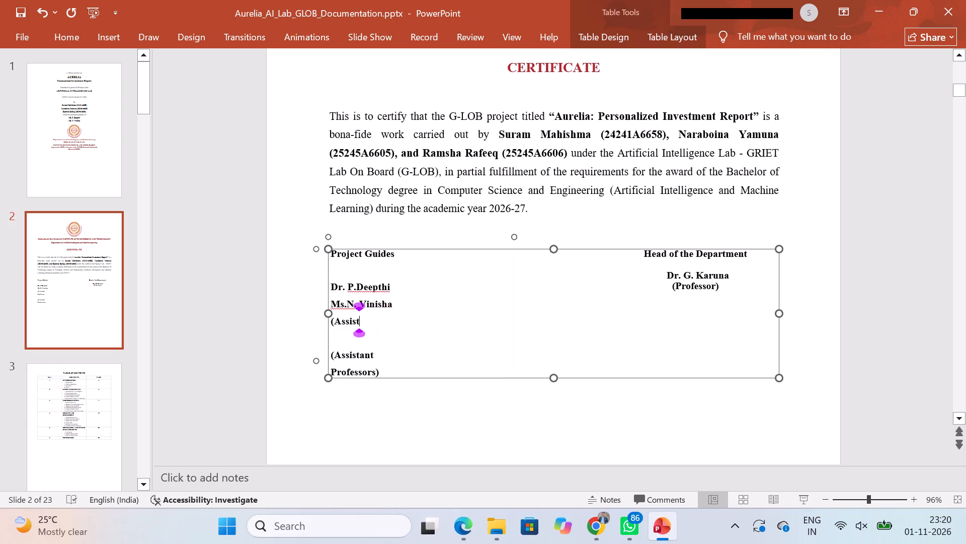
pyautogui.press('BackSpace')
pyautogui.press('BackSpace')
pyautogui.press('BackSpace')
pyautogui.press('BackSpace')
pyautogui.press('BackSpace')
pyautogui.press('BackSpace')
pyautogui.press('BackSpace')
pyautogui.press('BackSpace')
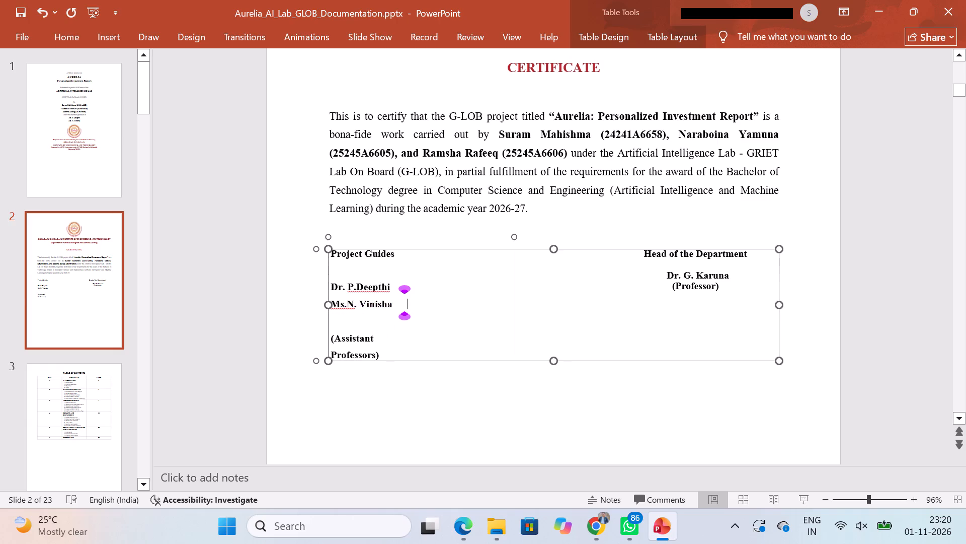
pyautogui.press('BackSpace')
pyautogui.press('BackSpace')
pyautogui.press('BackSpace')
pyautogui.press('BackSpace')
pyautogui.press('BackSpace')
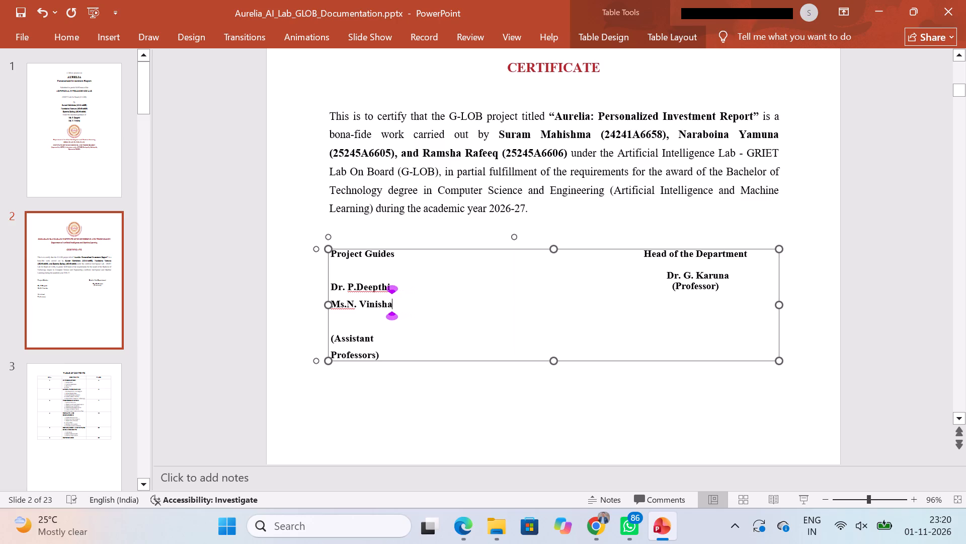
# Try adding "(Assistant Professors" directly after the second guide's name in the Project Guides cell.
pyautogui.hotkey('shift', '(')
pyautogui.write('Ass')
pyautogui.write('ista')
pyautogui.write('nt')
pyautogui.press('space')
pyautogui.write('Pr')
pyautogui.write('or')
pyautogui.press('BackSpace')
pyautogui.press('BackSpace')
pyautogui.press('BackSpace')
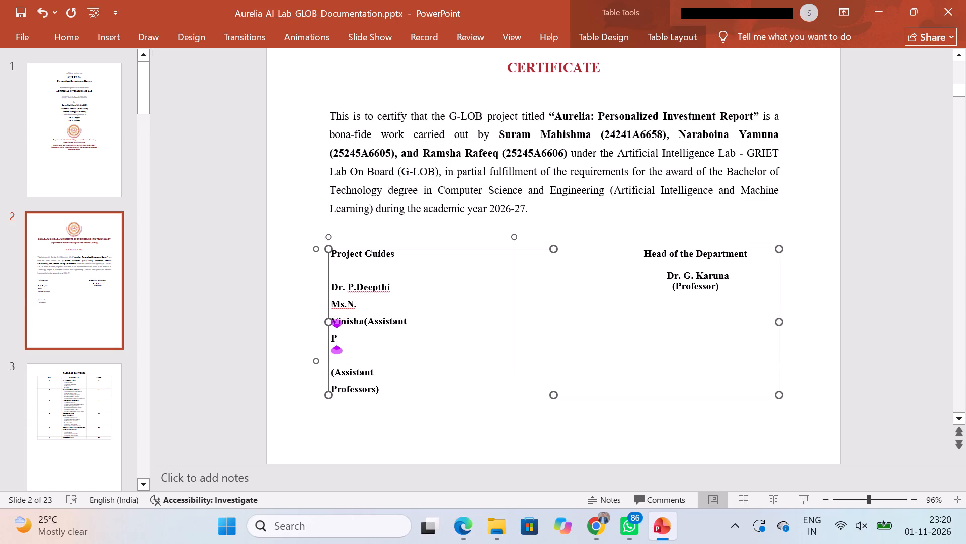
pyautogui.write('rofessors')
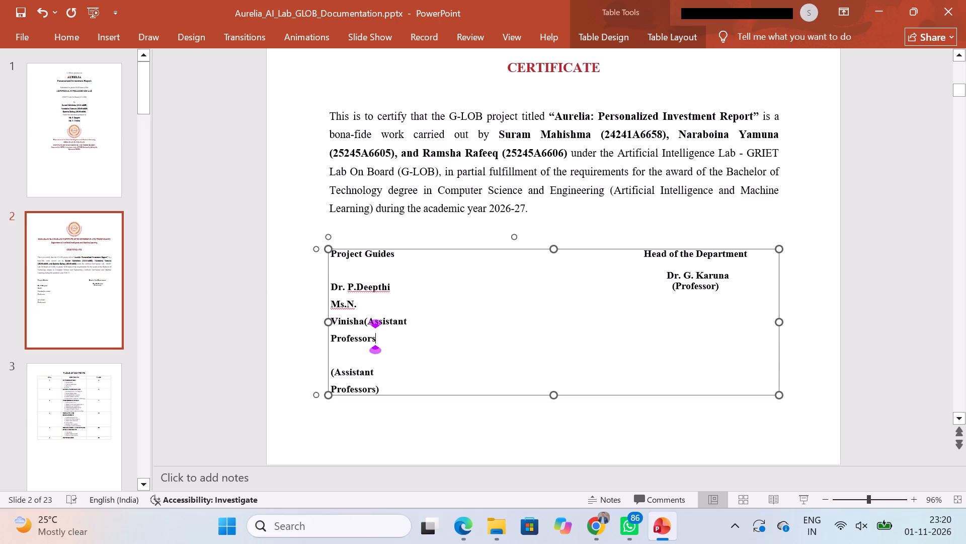
# Replace all text in the Project Guides cell with the copied block of both guides' names and "(Assistant Professors)".
pyautogui.moveTo(382, 387); pyautogui.dragTo(340, 217)
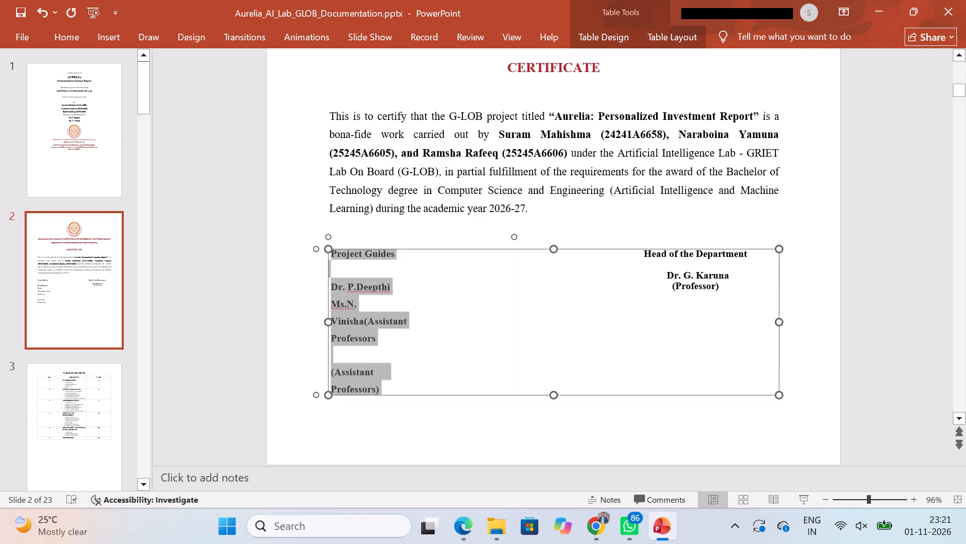
pyautogui.moveTo(340, 217); pyautogui.dragTo(337, 233)
pyautogui.hotkey('ctrl', 'v')
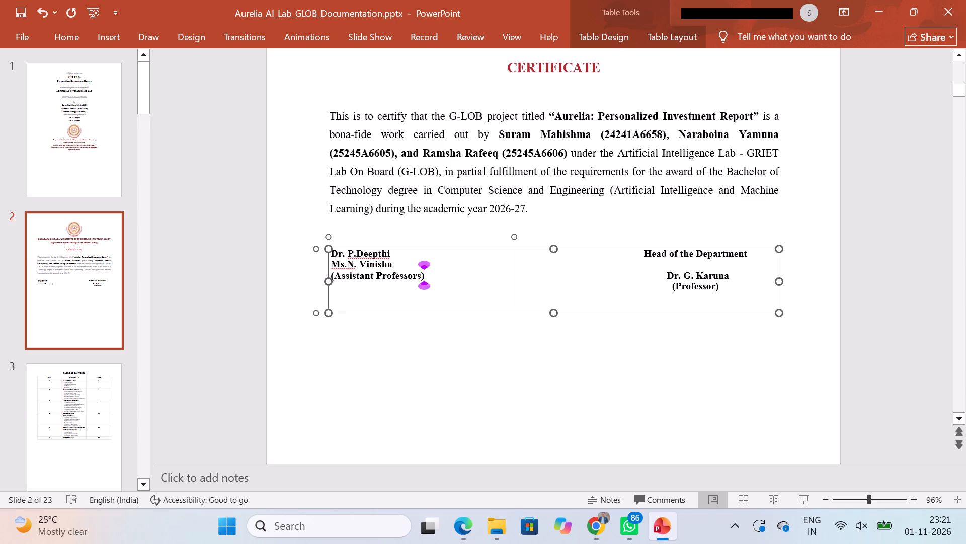
# Add the heading "Project Guides" and a blank line above the first guide's name in the certificate table.
pyautogui.press('Left')
pyautogui.press('Left')
pyautogui.press('Left')
pyautogui.press('Left')
pyautogui.press('Left')
pyautogui.press('Left')
pyautogui.press('Left')
pyautogui.press('Left')
pyautogui.press('Left')
pyautogui.press('Left')
pyautogui.press('Left')
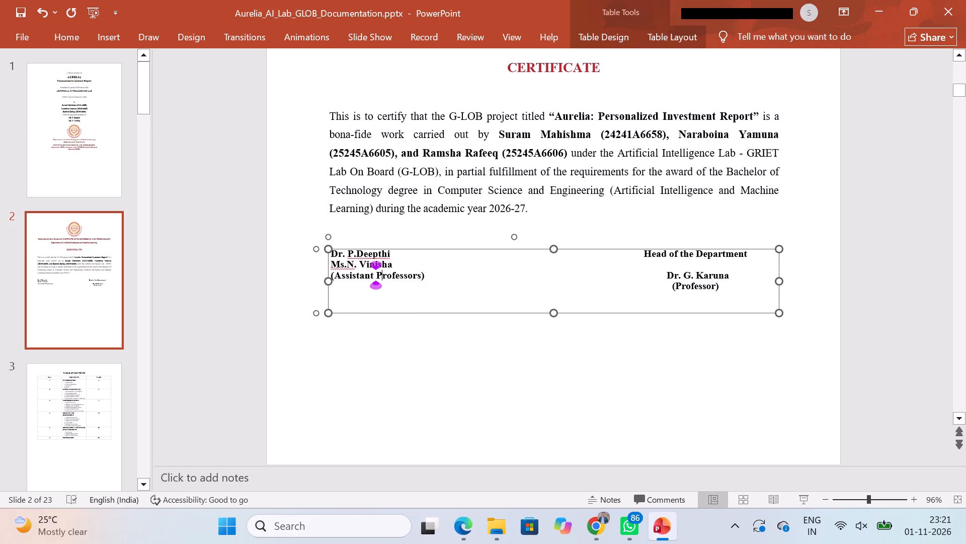
pyautogui.press('Up')
pyautogui.press('Up')
pyautogui.press('Left')
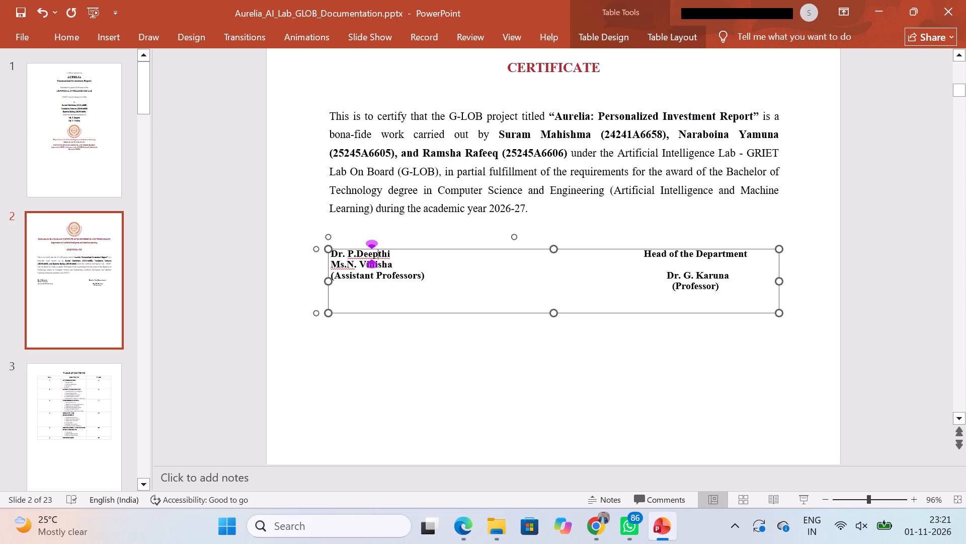
pyautogui.press('Left')
pyautogui.press('Left')
pyautogui.press('Left')
pyautogui.press('Left')
pyautogui.press('Left')
pyautogui.press('Left')
pyautogui.press('Left')
pyautogui.press('Left')
pyautogui.press('Left')
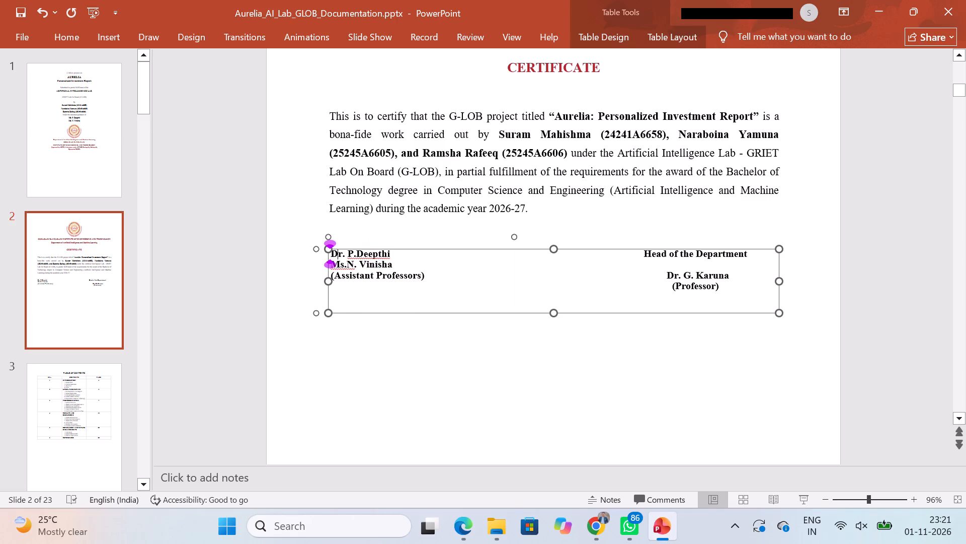
pyautogui.hotkey('shift', 'p')
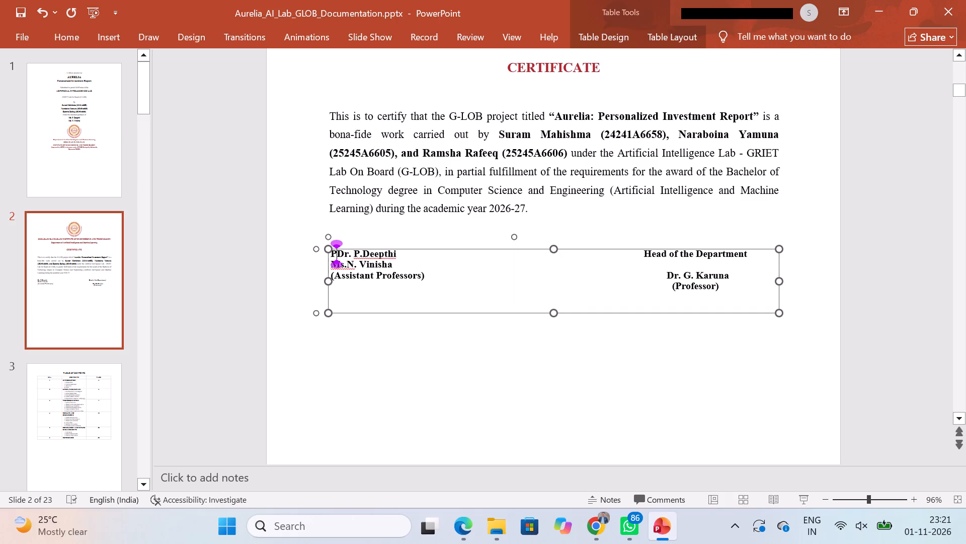
pyautogui.write('ro')
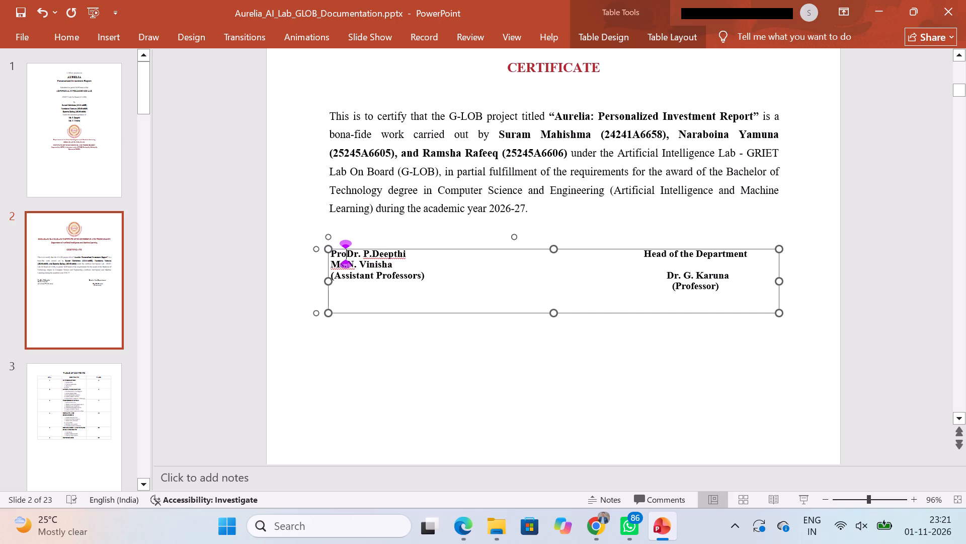
pyautogui.write('ject')
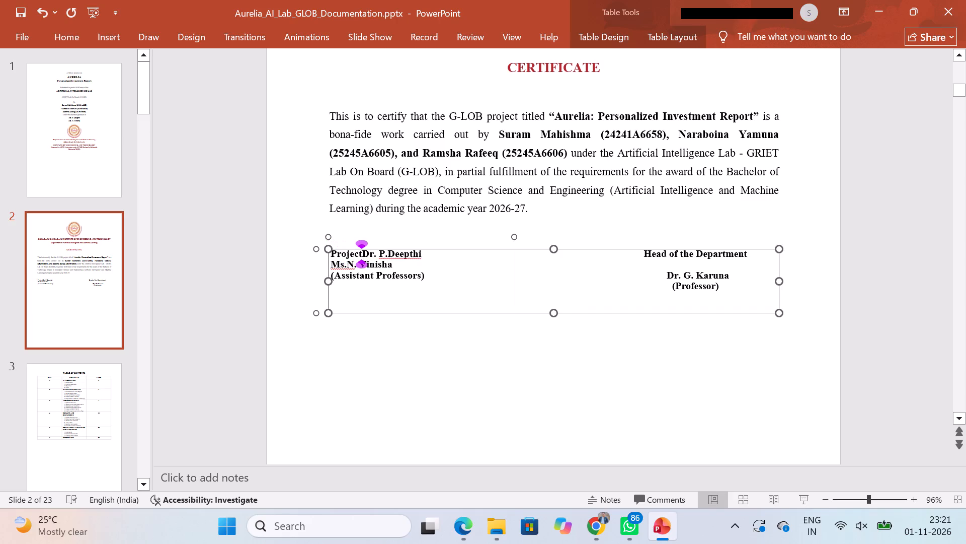
pyautogui.press('space')
pyautogui.hotkey('shift', 'g')
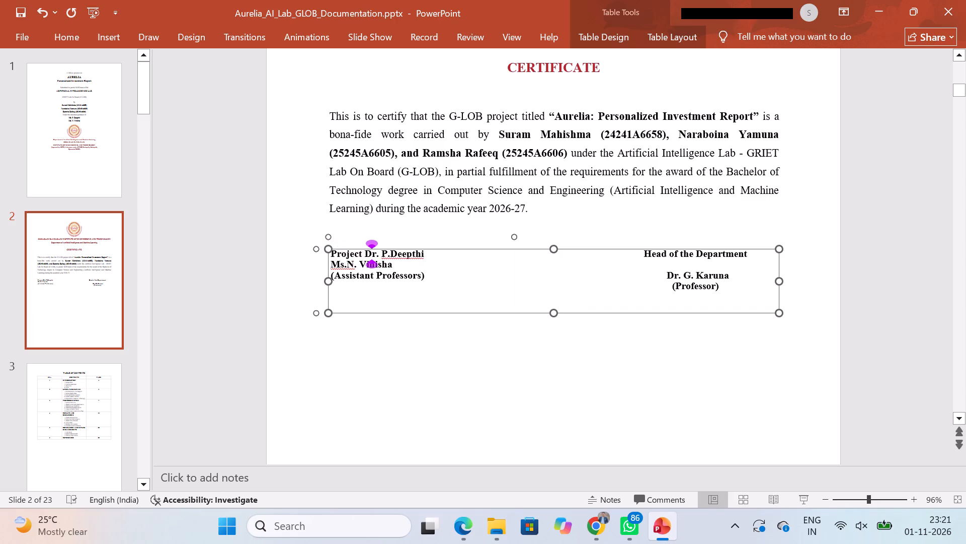
pyautogui.write('ui')
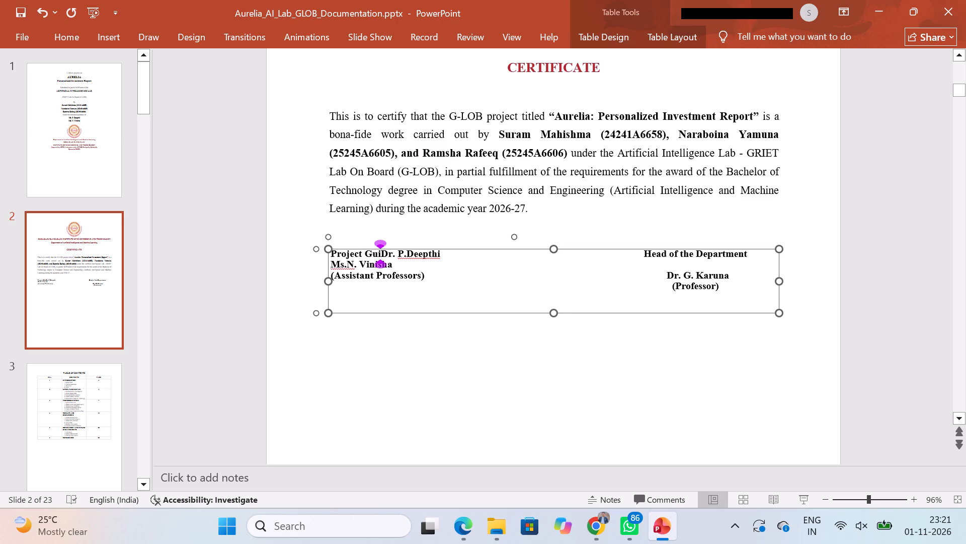
pyautogui.write('des')
pyautogui.press('Return')
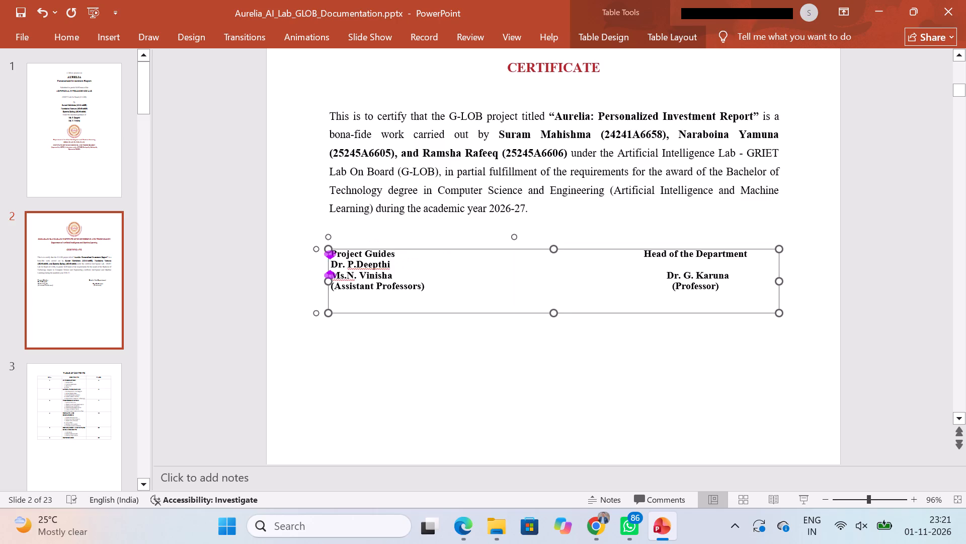
pyautogui.press('Return')
pyautogui.click(469, 352)
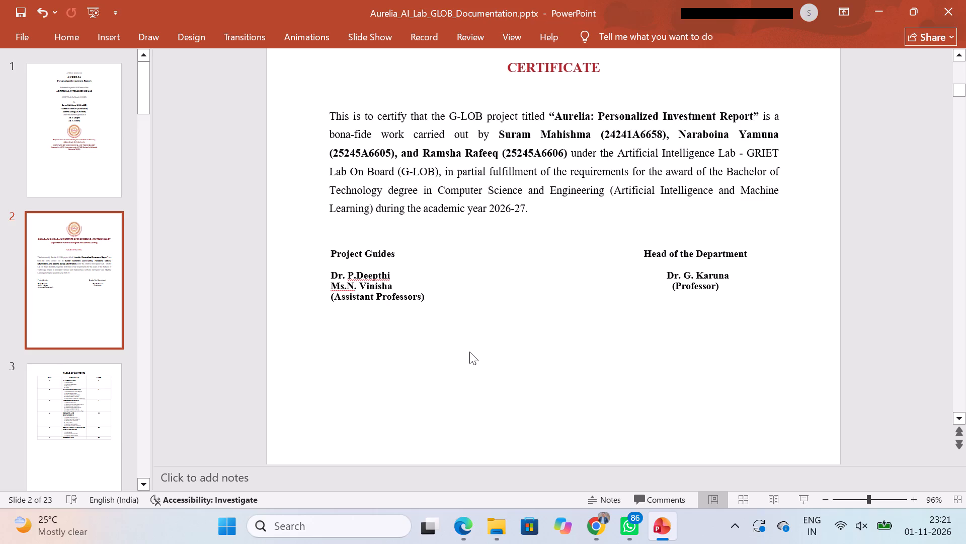
# On the Table of Contents slide, narrow the S.No column to about a tenth of the table's width.
pyautogui.click(67, 436)
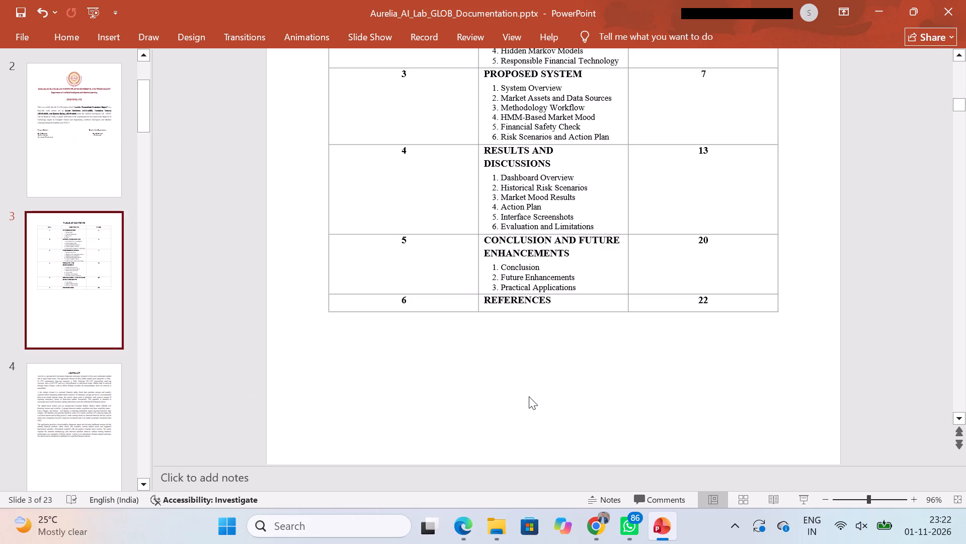
pyautogui.scroll(4, 529, 396)
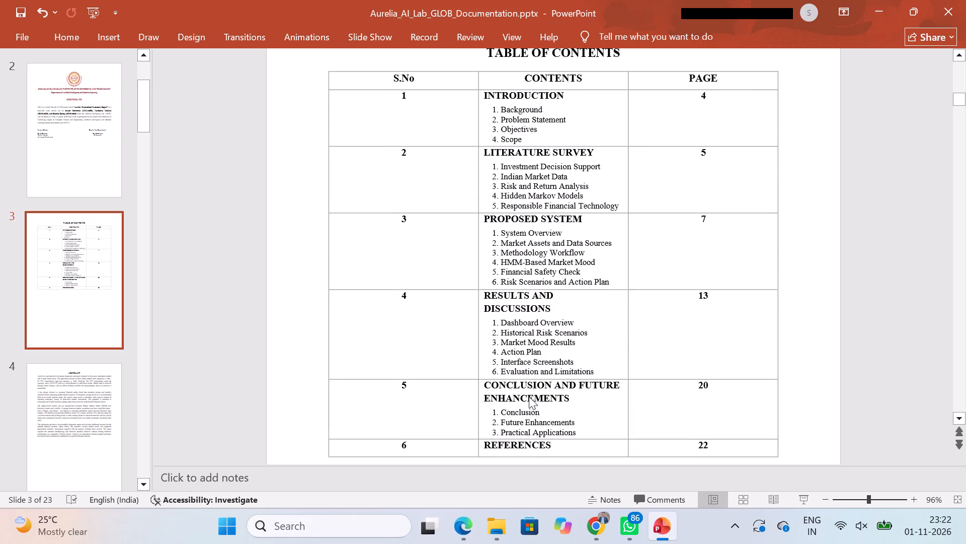
pyautogui.scroll(1, 529, 396)
pyautogui.moveTo(476, 262); pyautogui.dragTo(420, 261)
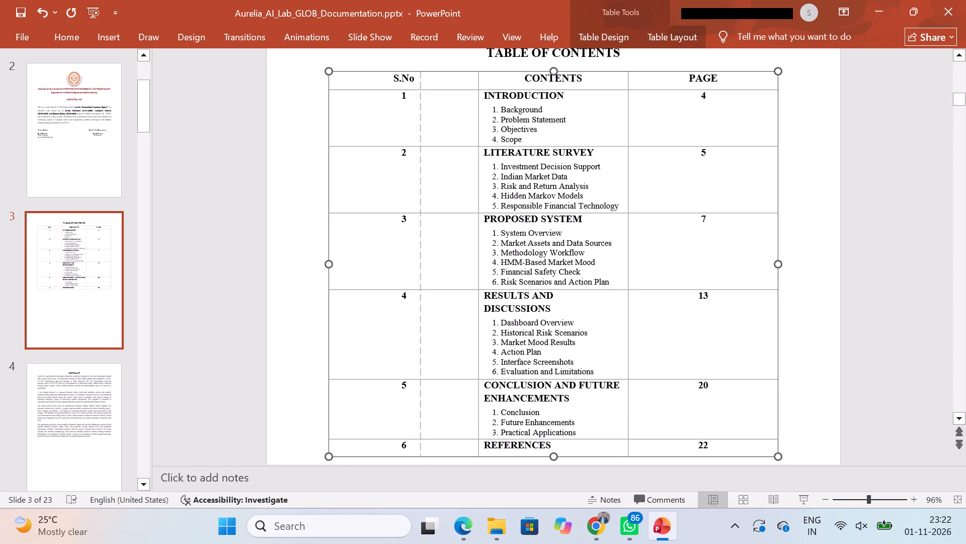
pyautogui.moveTo(420, 261); pyautogui.dragTo(401, 266)
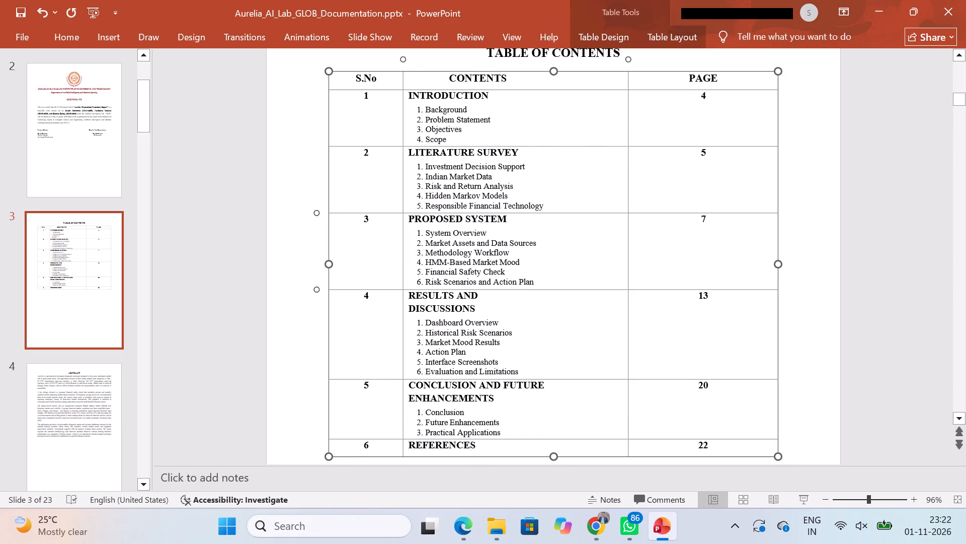
pyautogui.moveTo(402, 267); pyautogui.dragTo(375, 265)
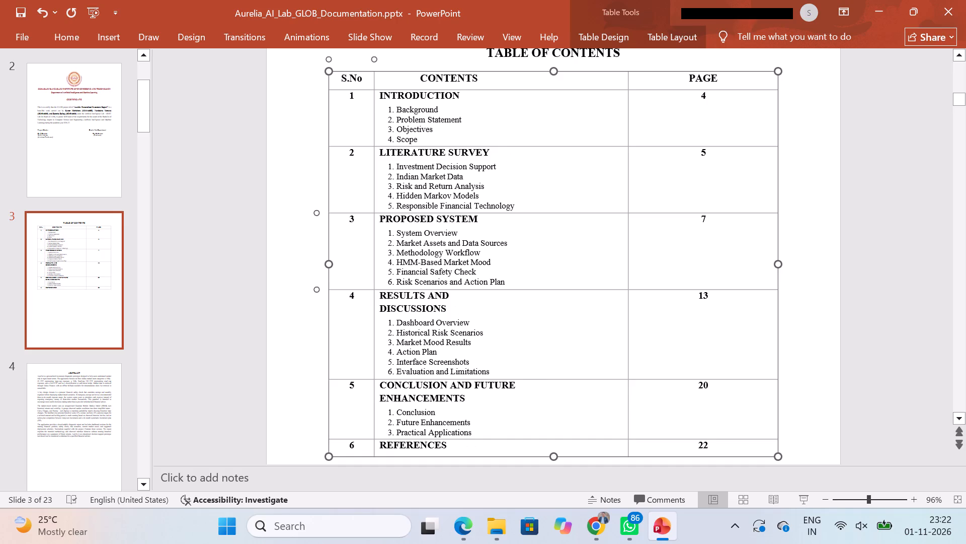
pyautogui.click(373, 265)
# Narrow the PAGE column to about a seventh of the table's width, giving the freed space to CONTENTS.
pyautogui.moveTo(628, 270); pyautogui.dragTo(698, 269)
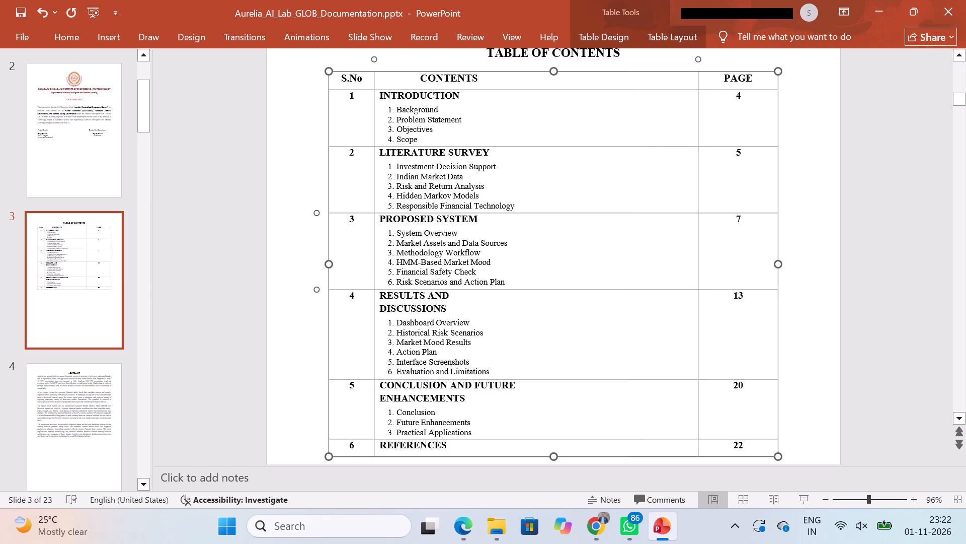
pyautogui.moveTo(698, 269); pyautogui.dragTo(707, 270)
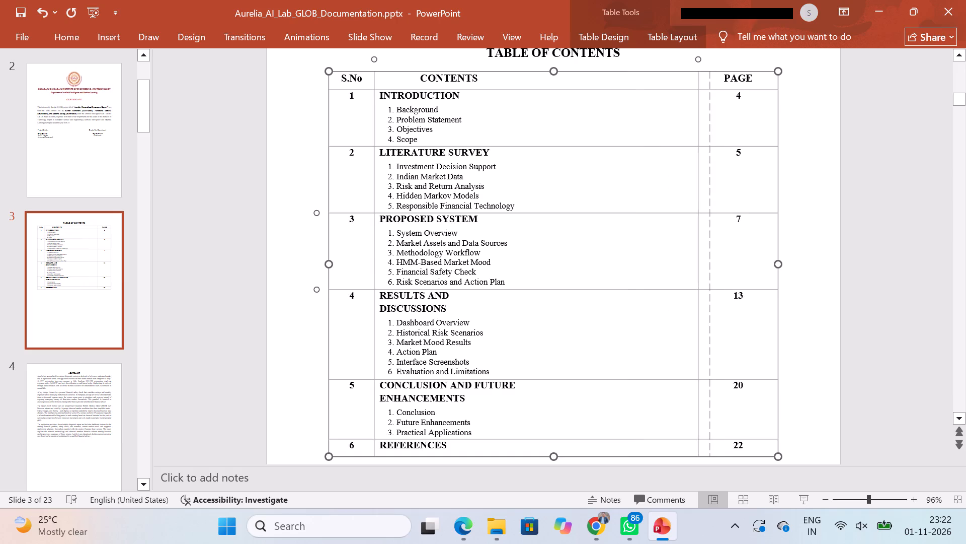
pyautogui.moveTo(707, 270); pyautogui.dragTo(714, 270)
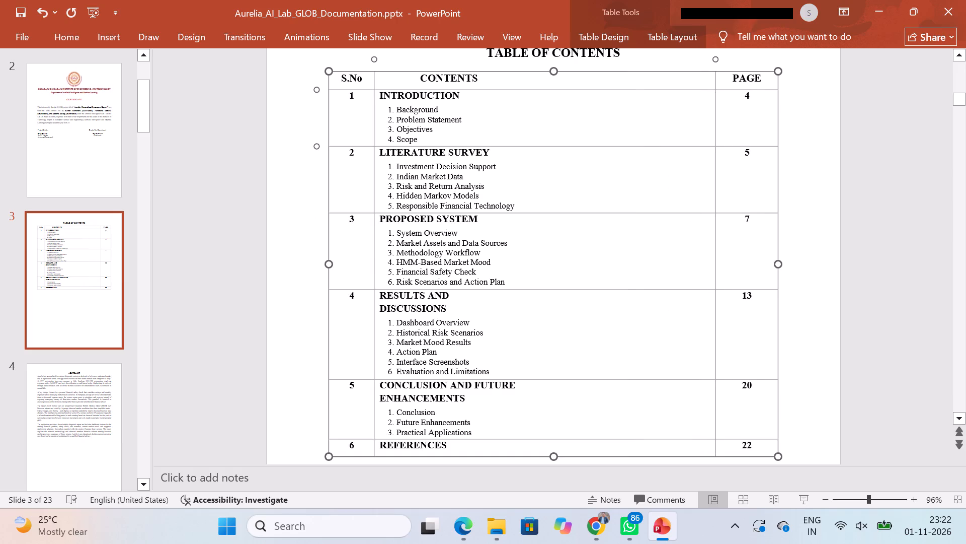
# Set the font size of the numbered sub-items under Introduction, Literature Survey and Proposed System to 10.5.
pyautogui.moveTo(418, 140); pyautogui.dragTo(390, 106)
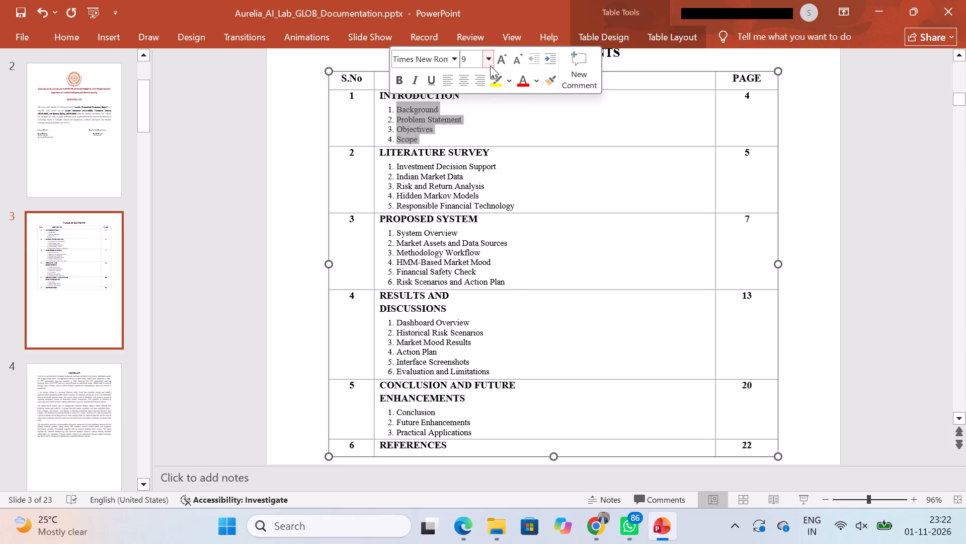
pyautogui.click(489, 63)
pyautogui.click(464, 130)
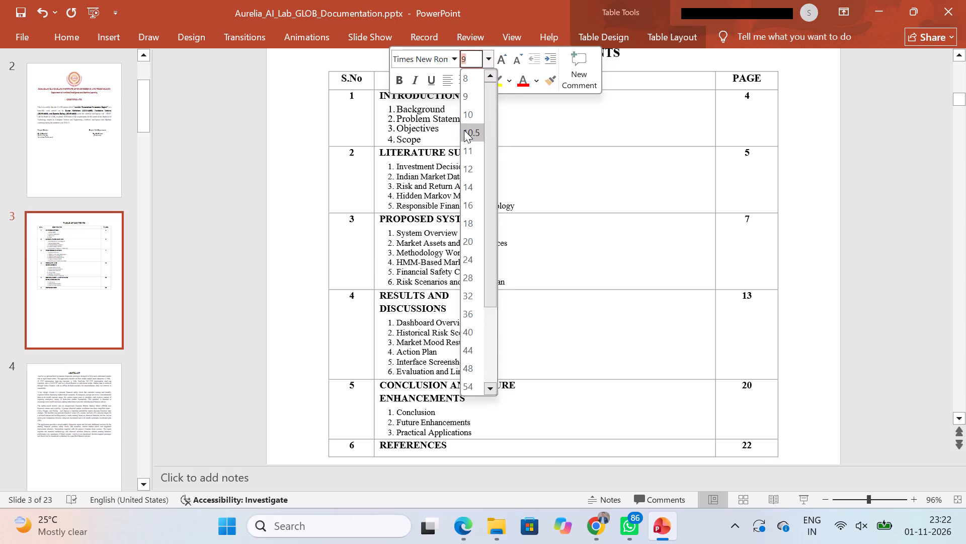
pyautogui.moveTo(517, 205); pyautogui.dragTo(512, 204)
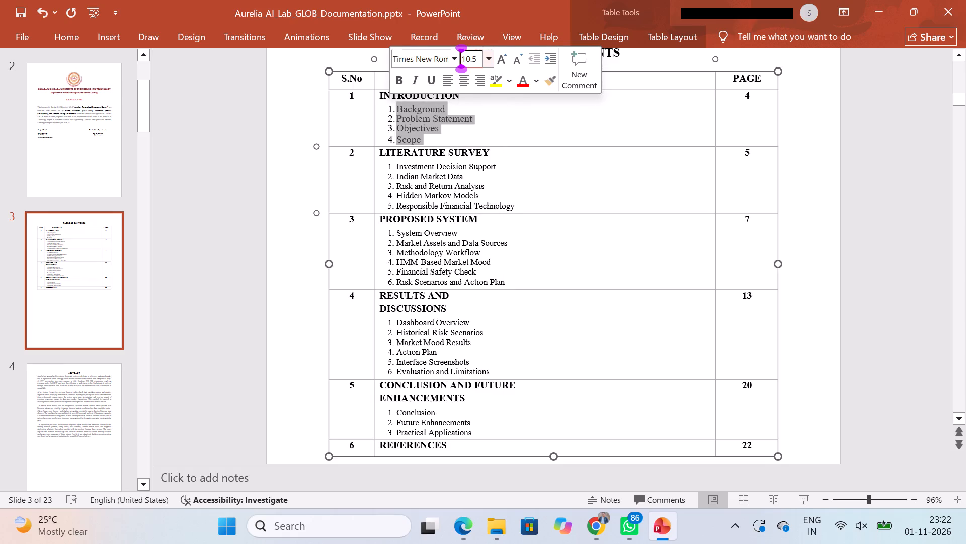
pyautogui.moveTo(512, 204); pyautogui.dragTo(405, 163)
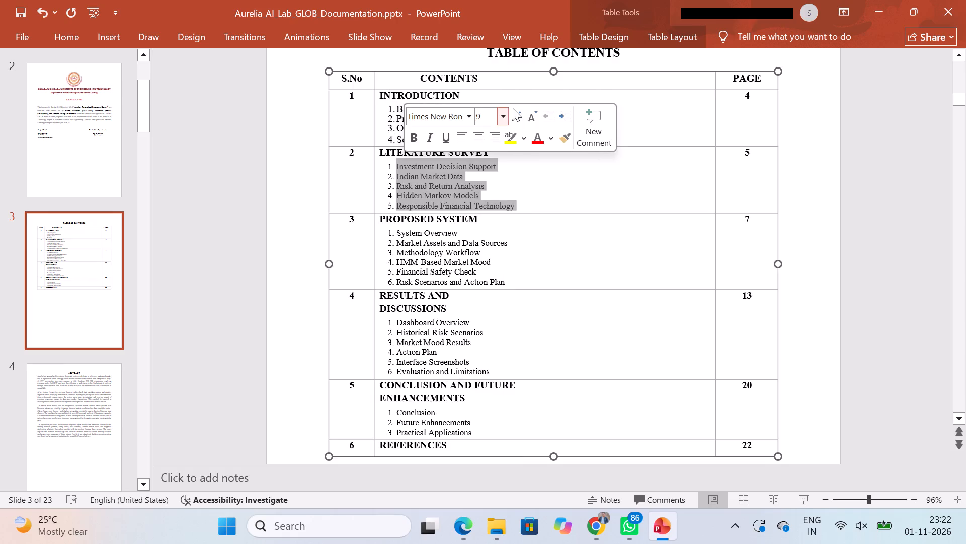
pyautogui.click(500, 112)
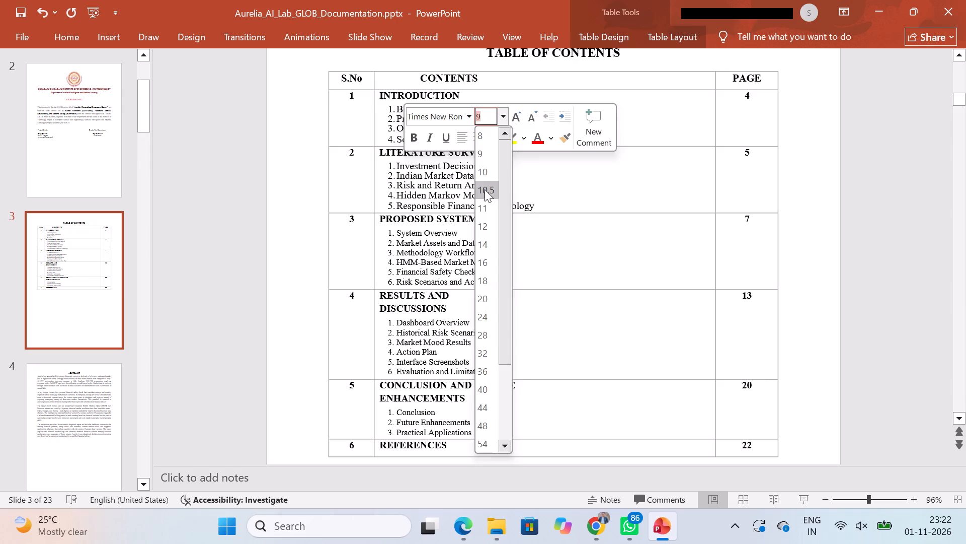
pyautogui.click(485, 189)
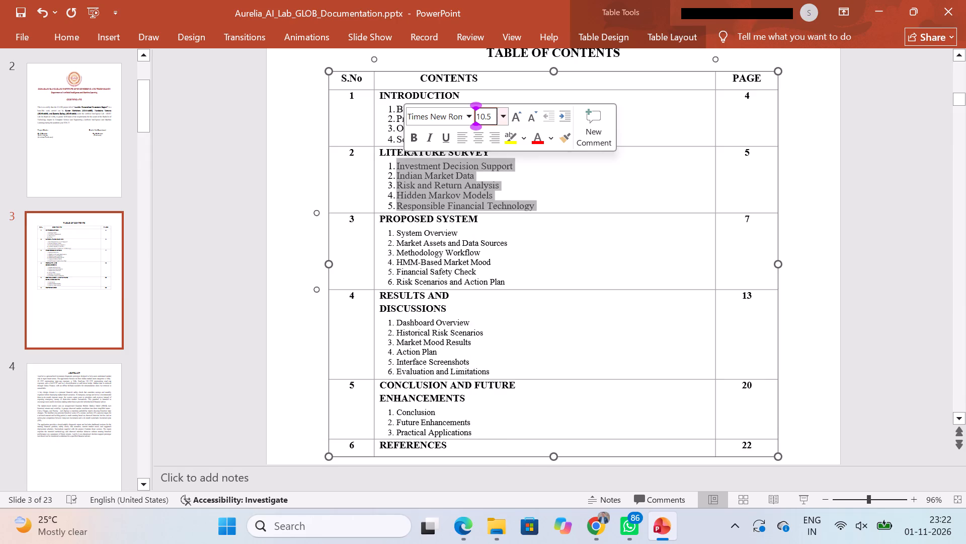
pyautogui.moveTo(505, 282); pyautogui.dragTo(411, 231)
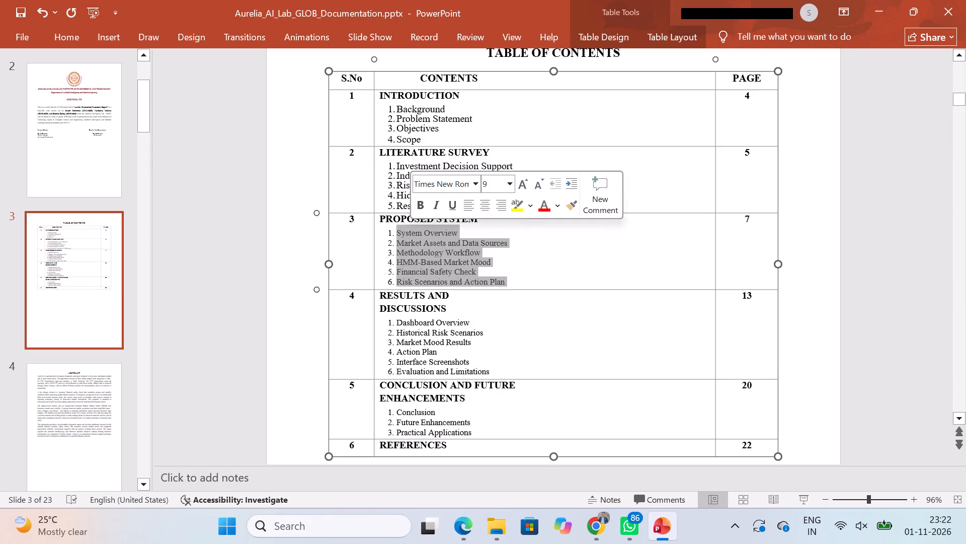
pyautogui.click(512, 187)
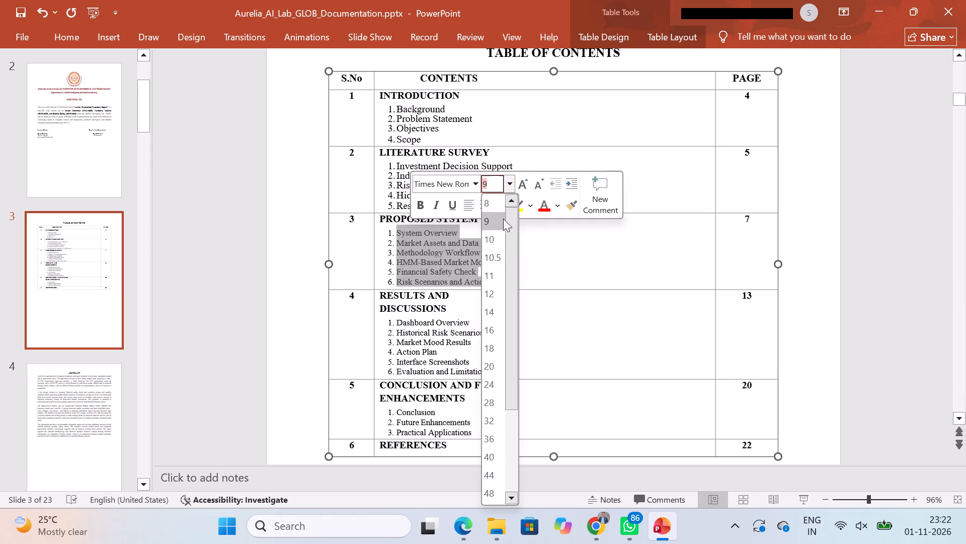
pyautogui.click(494, 257)
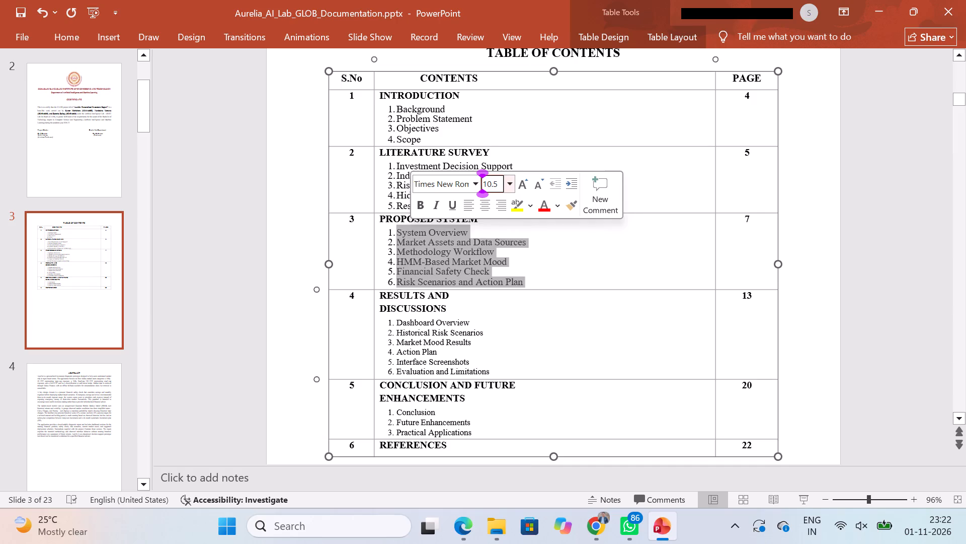
# Set the font size of the numbered sub-items under Results and Discussions and under Conclusion and Future Enhancements to 10.5.
pyautogui.moveTo(491, 371); pyautogui.dragTo(430, 316)
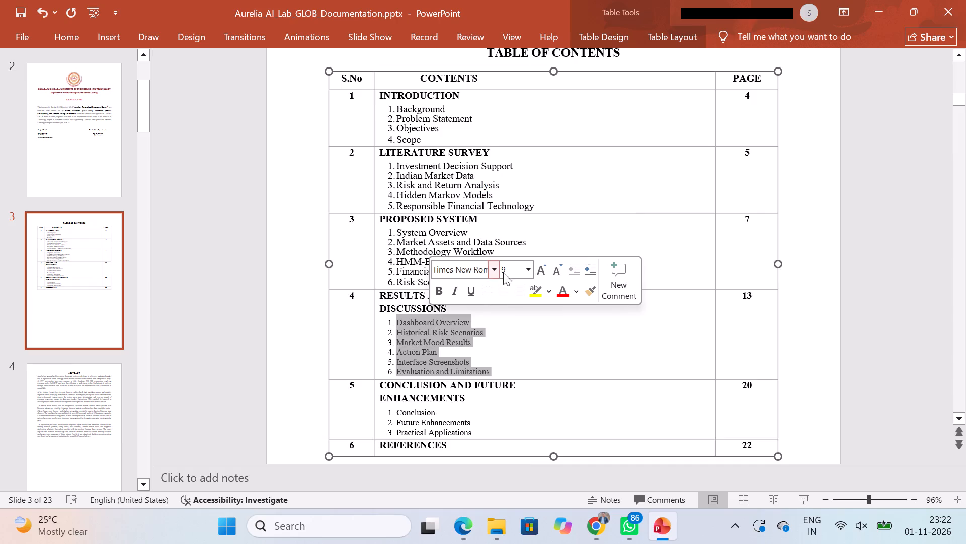
pyautogui.click(526, 269)
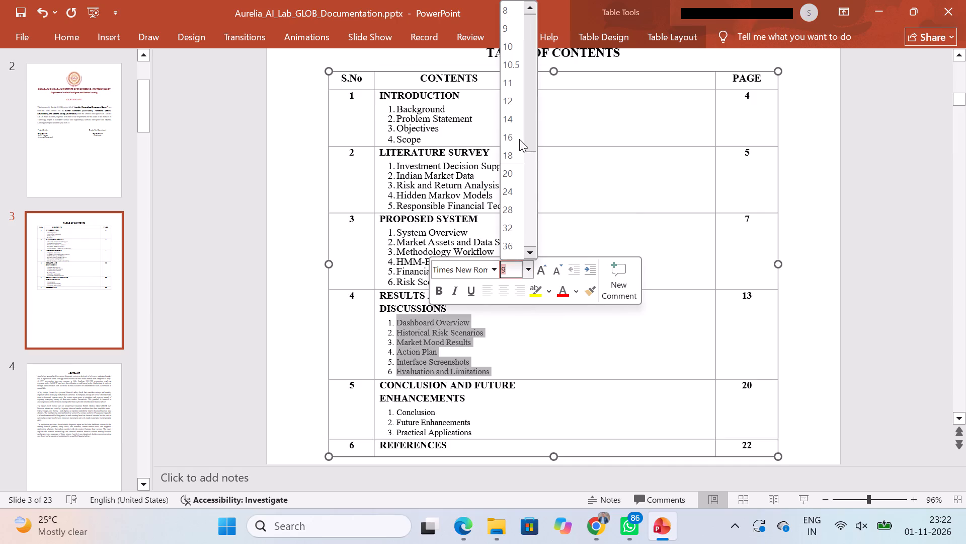
pyautogui.click(509, 71)
pyautogui.click(486, 415)
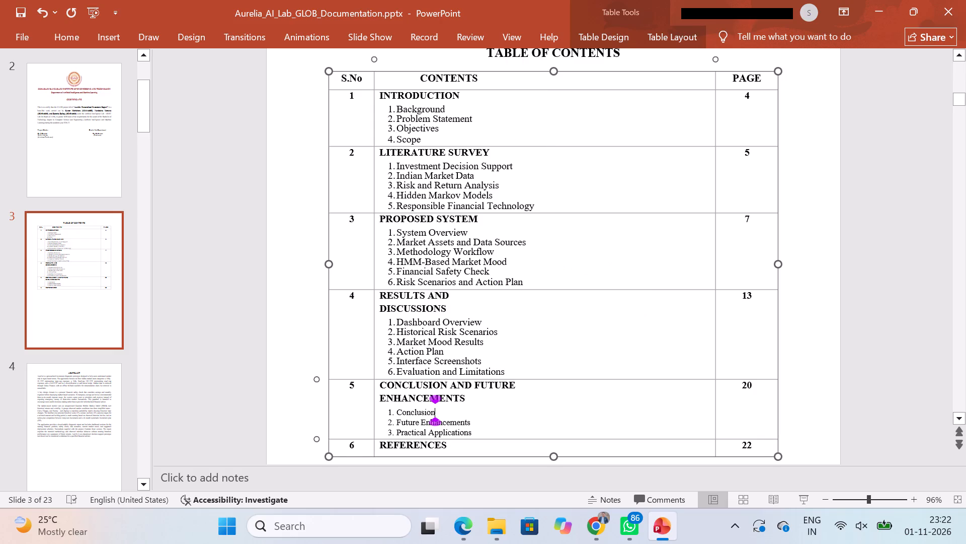
pyautogui.moveTo(473, 431); pyautogui.dragTo(412, 403)
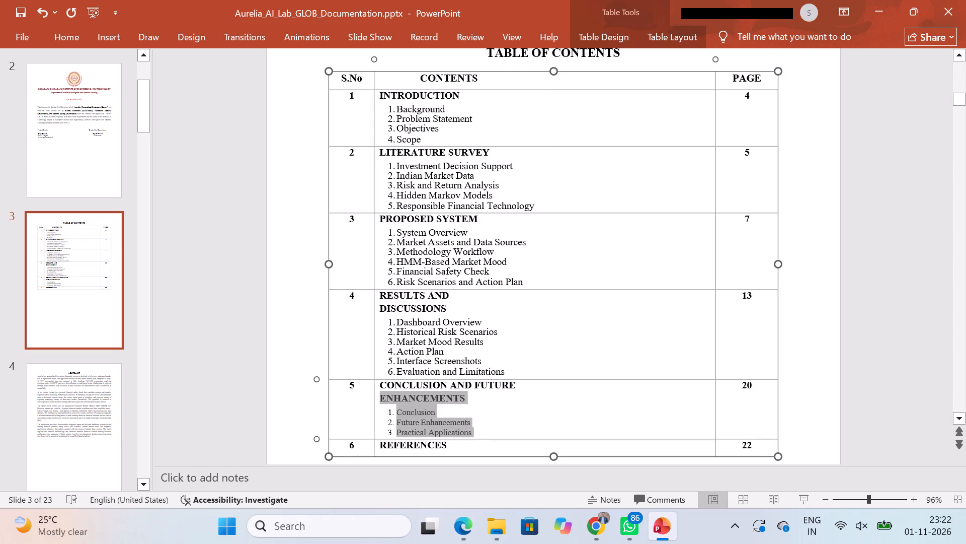
pyautogui.moveTo(412, 403); pyautogui.dragTo(412, 409)
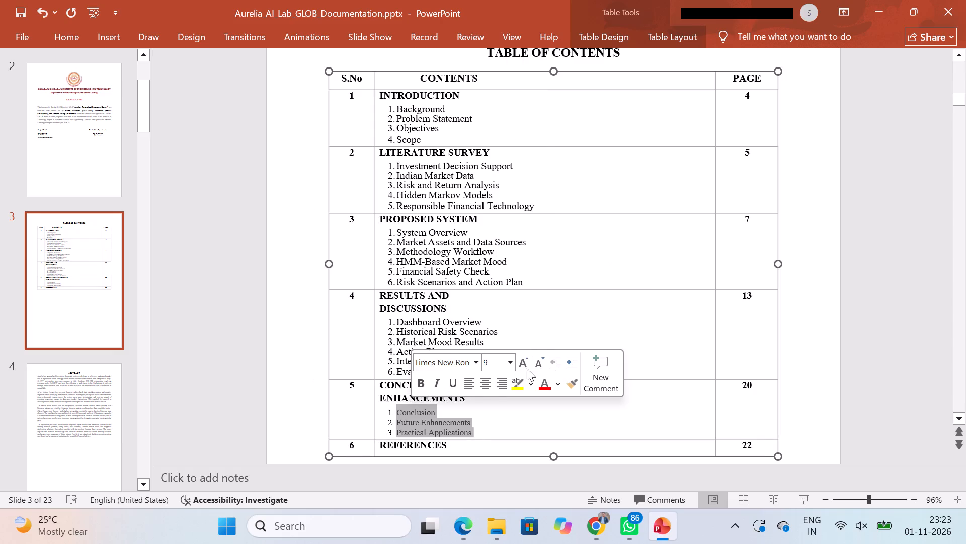
pyautogui.click(507, 367)
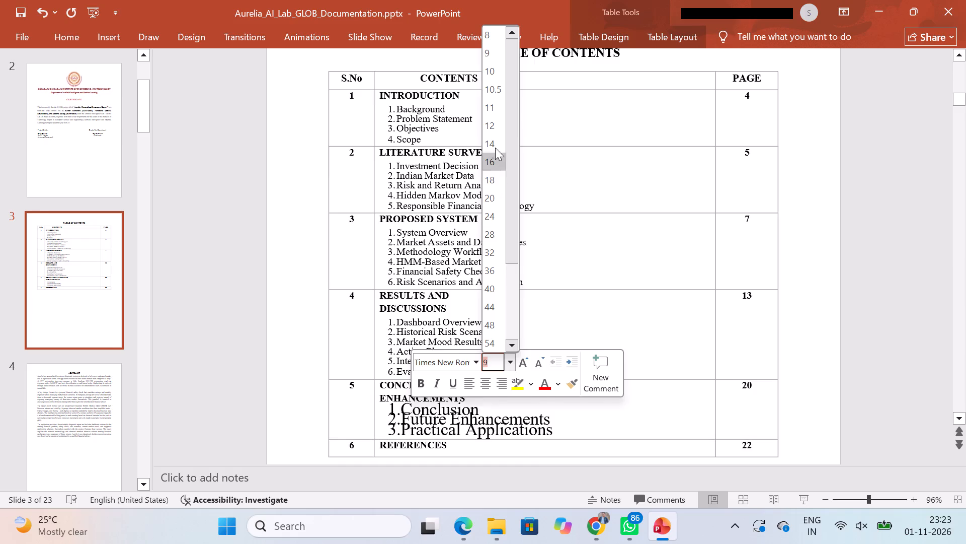
pyautogui.click(496, 90)
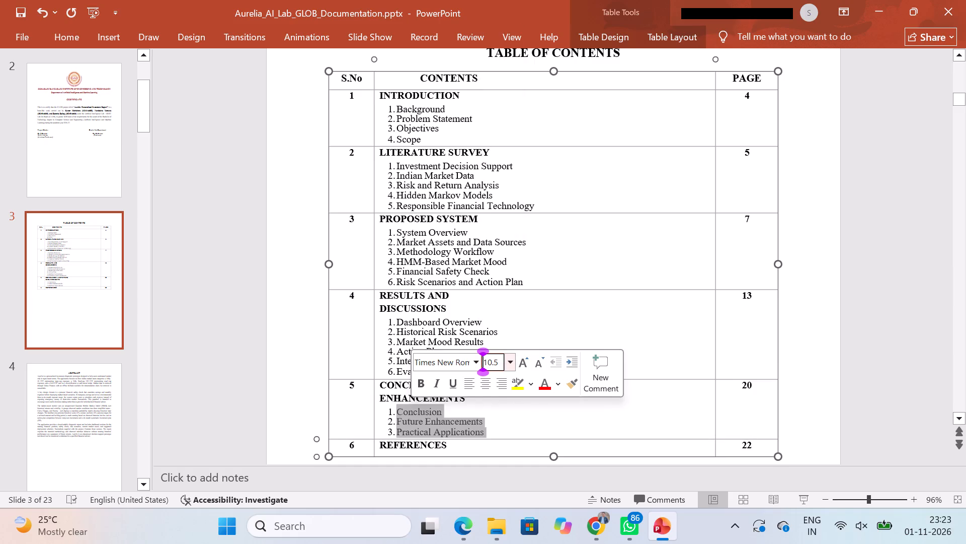
pyautogui.click(857, 334)
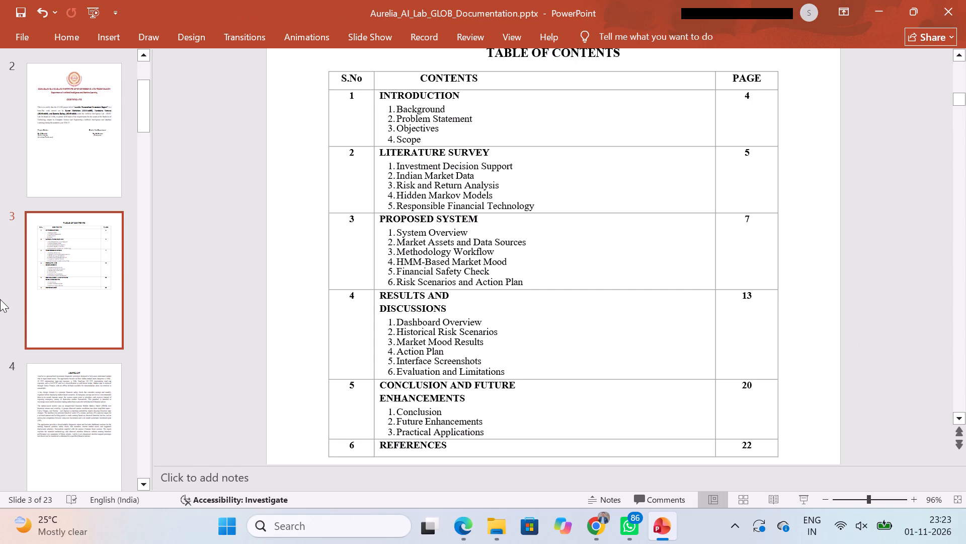
# Stretch the contents table downward by about a quarter of its height, spacing out all its rows.
pyautogui.click(566, 450)
pyautogui.moveTo(553, 456); pyautogui.dragTo(553, 460)
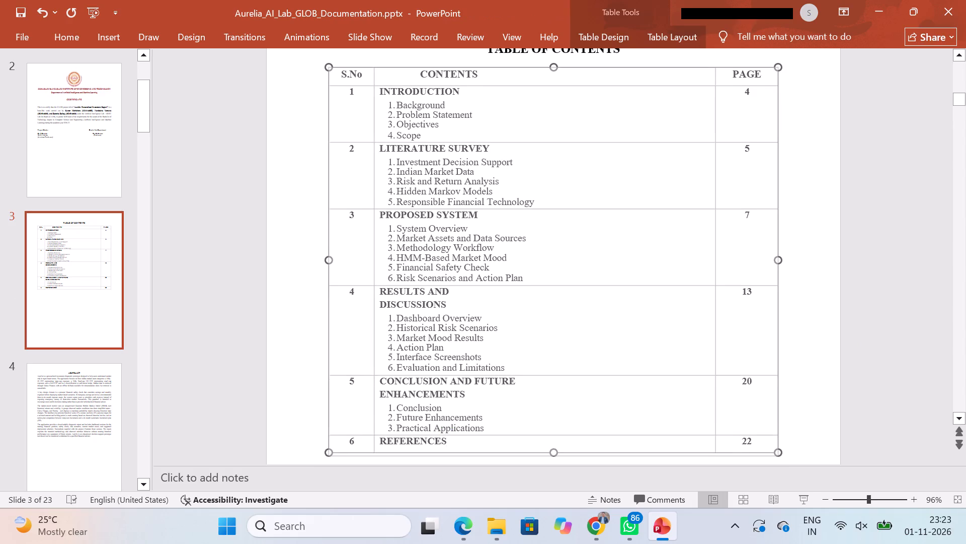
pyautogui.moveTo(553, 460); pyautogui.dragTo(553, 462)
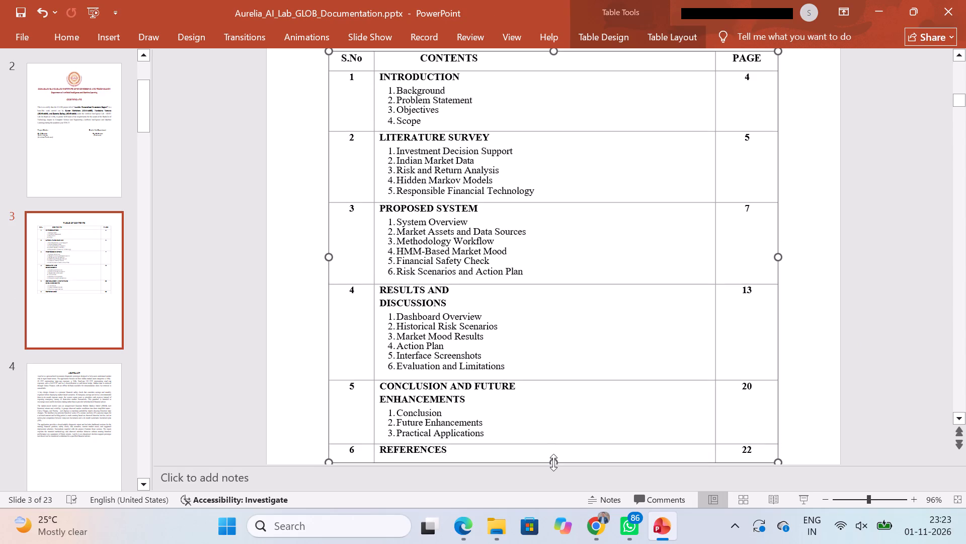
pyautogui.scroll(-1, 554, 372)
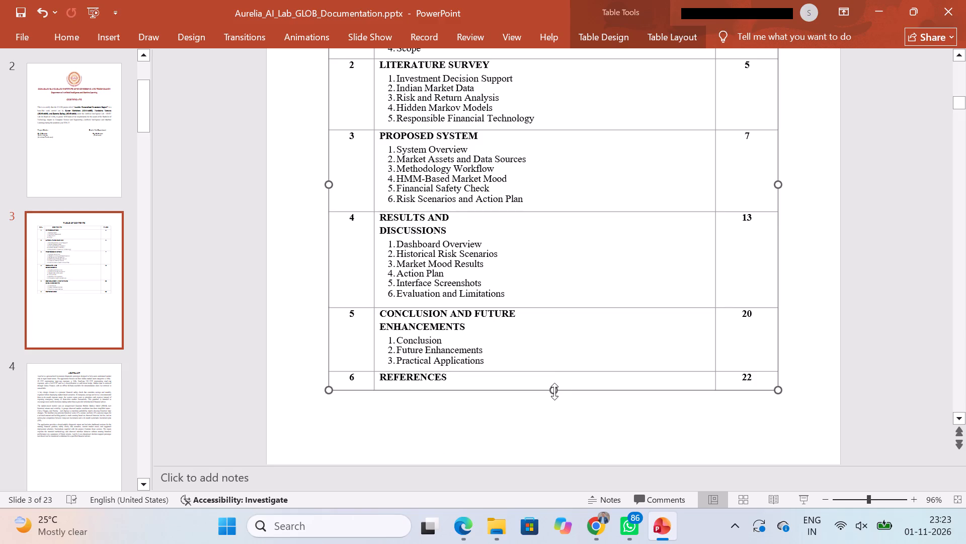
pyautogui.moveTo(554, 391); pyautogui.dragTo(557, 397)
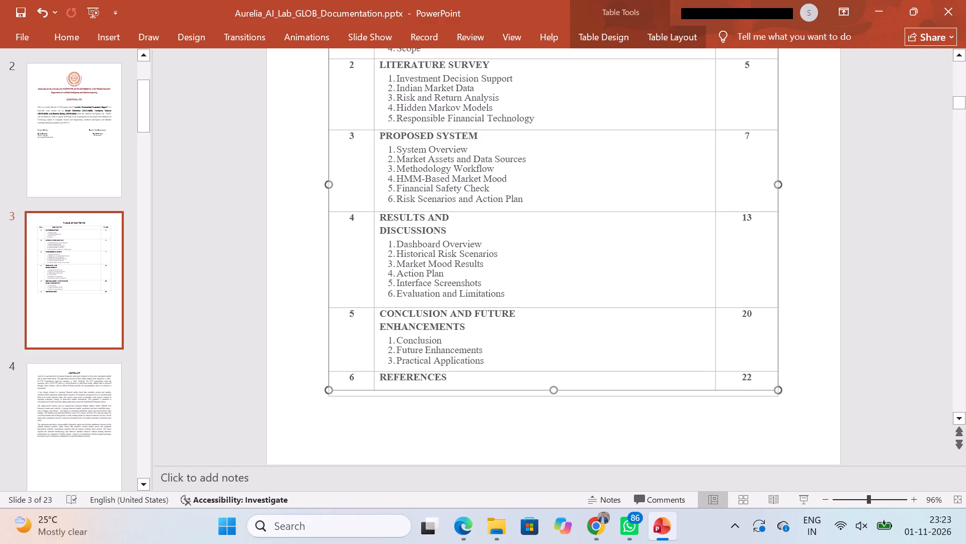
pyautogui.moveTo(557, 397); pyautogui.dragTo(555, 406)
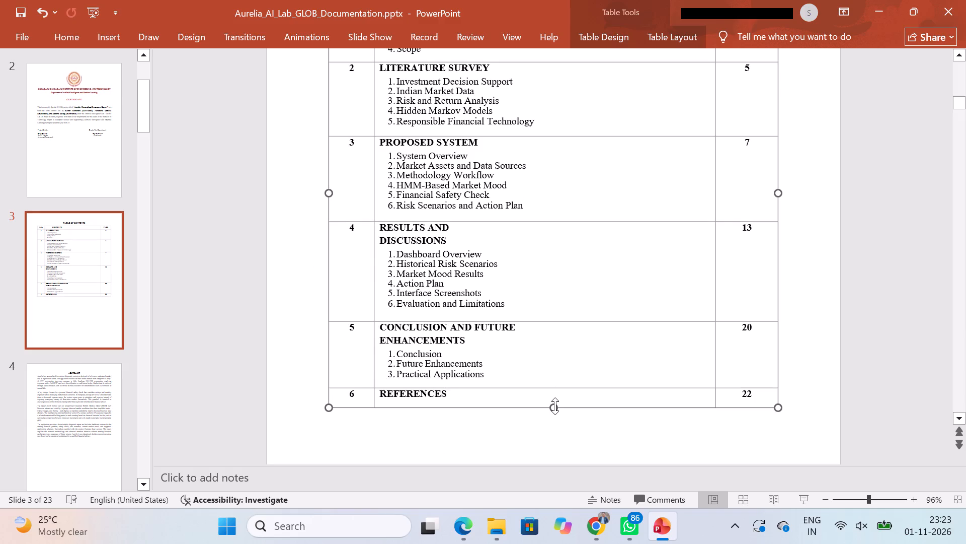
pyautogui.moveTo(555, 405); pyautogui.dragTo(556, 429)
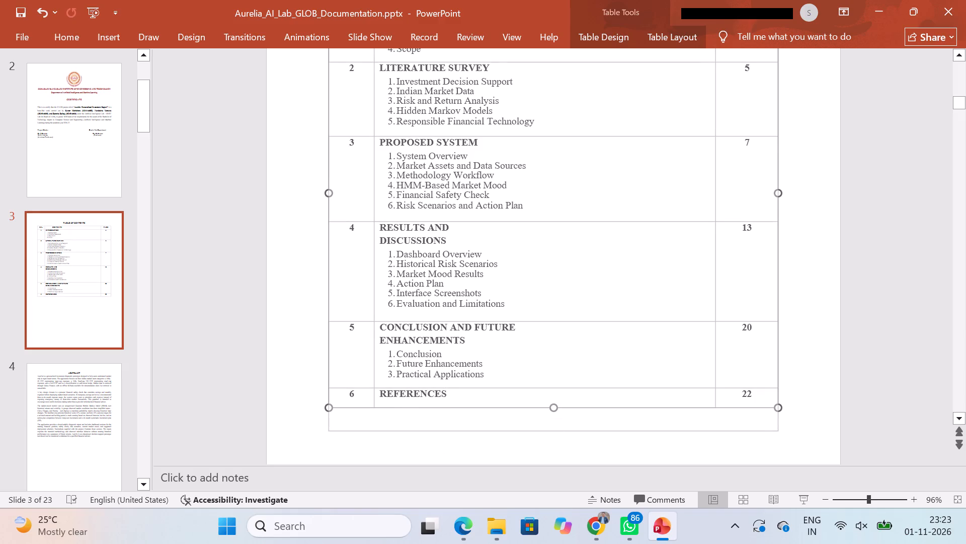
pyautogui.moveTo(556, 429); pyautogui.dragTo(555, 450)
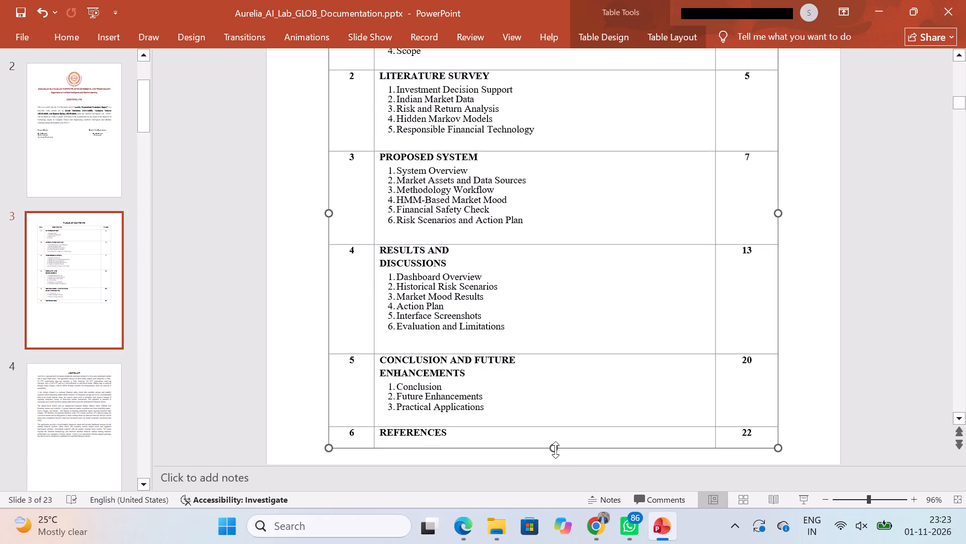
pyautogui.moveTo(555, 450); pyautogui.dragTo(558, 464)
# Examine the stretched contents table from its heading down to the References row and its fit on the slide.
pyautogui.scroll(-1, 525, 372)
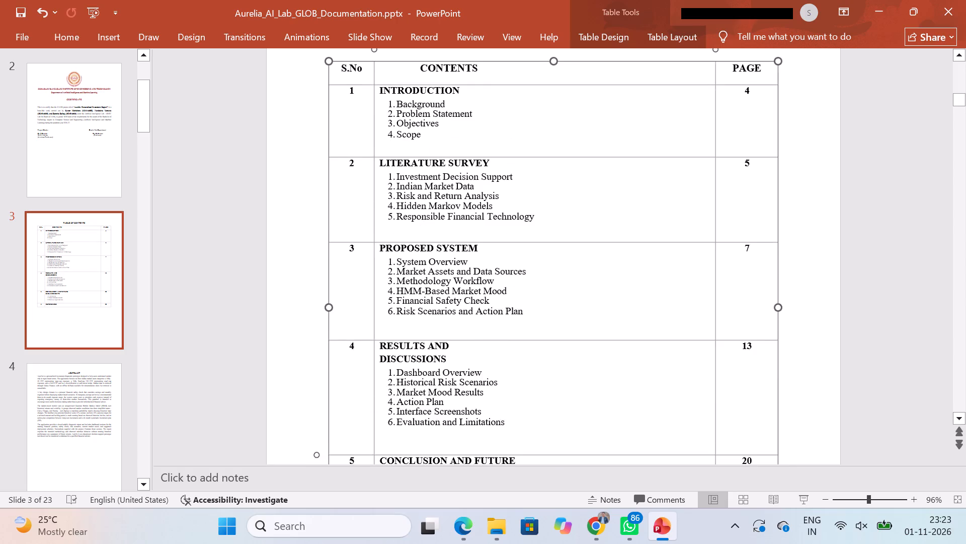
pyautogui.scroll(-2, 525, 372)
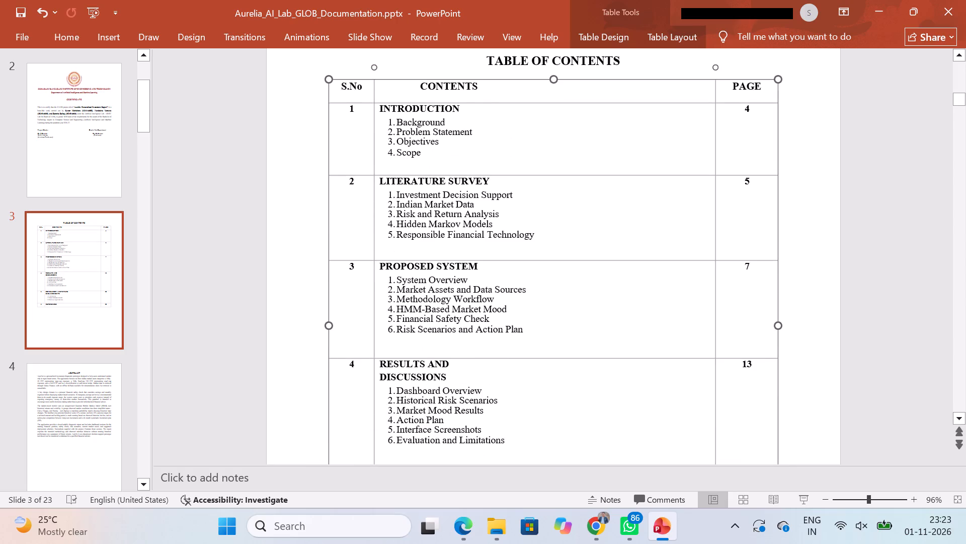
pyautogui.scroll(-2, 525, 372)
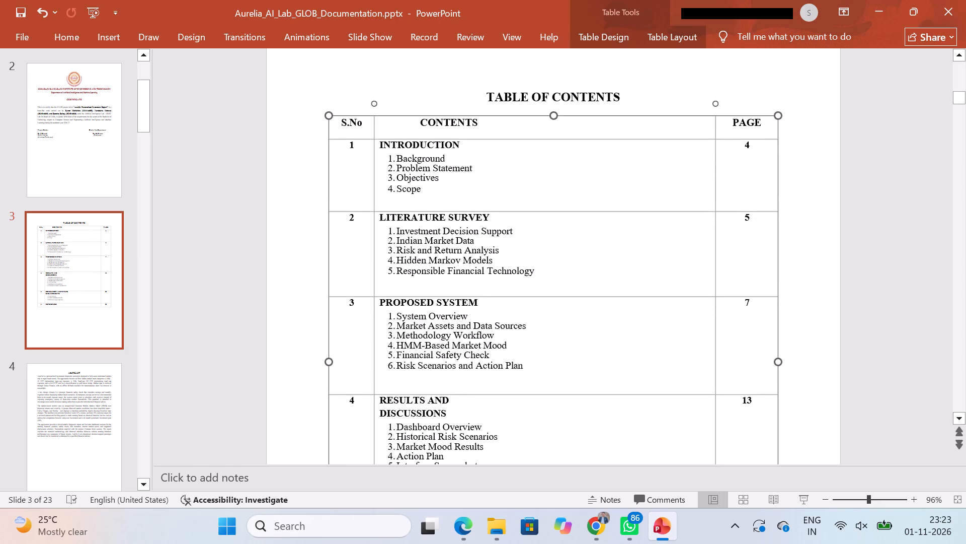
pyautogui.scroll(-1, 525, 372)
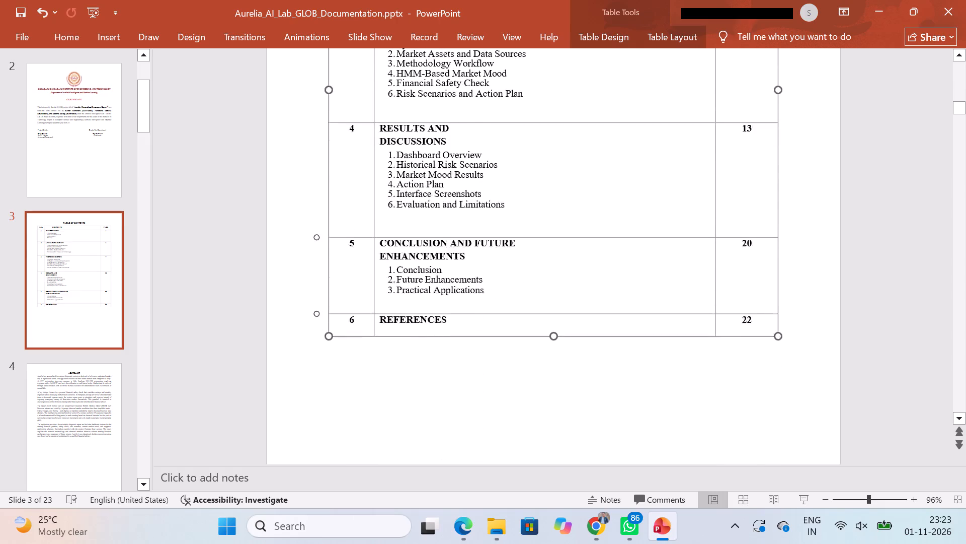
pyautogui.scroll(-1, 525, 372)
pyautogui.scroll(5, 525, 372)
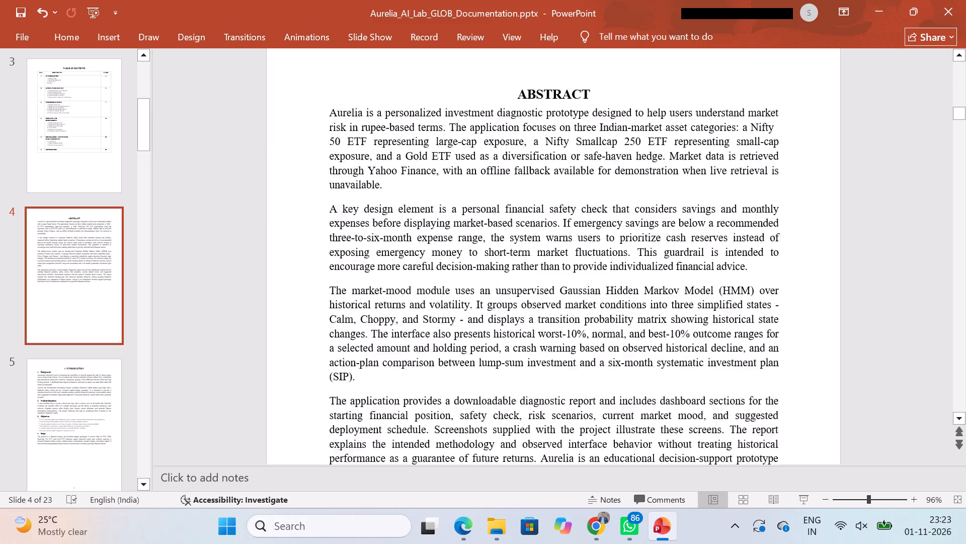
pyautogui.click(532, 228)
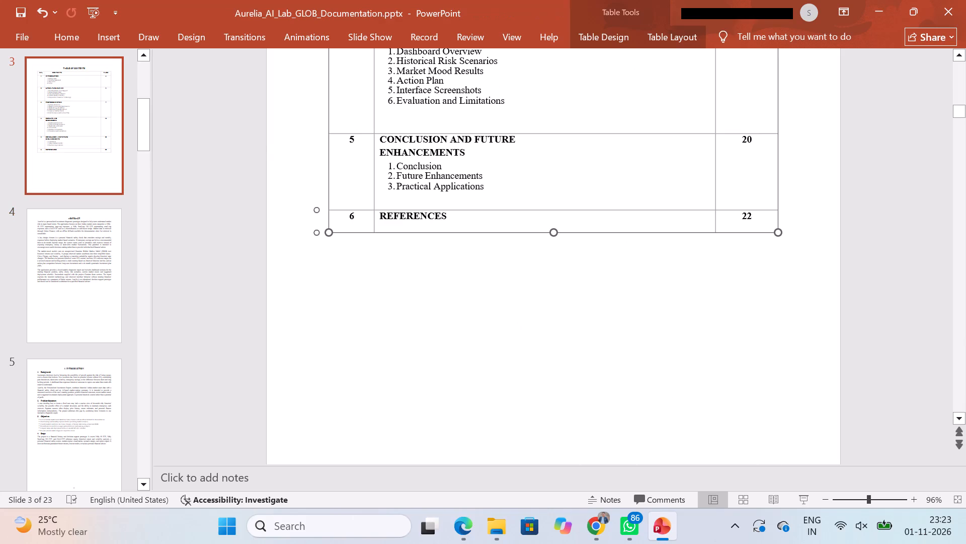
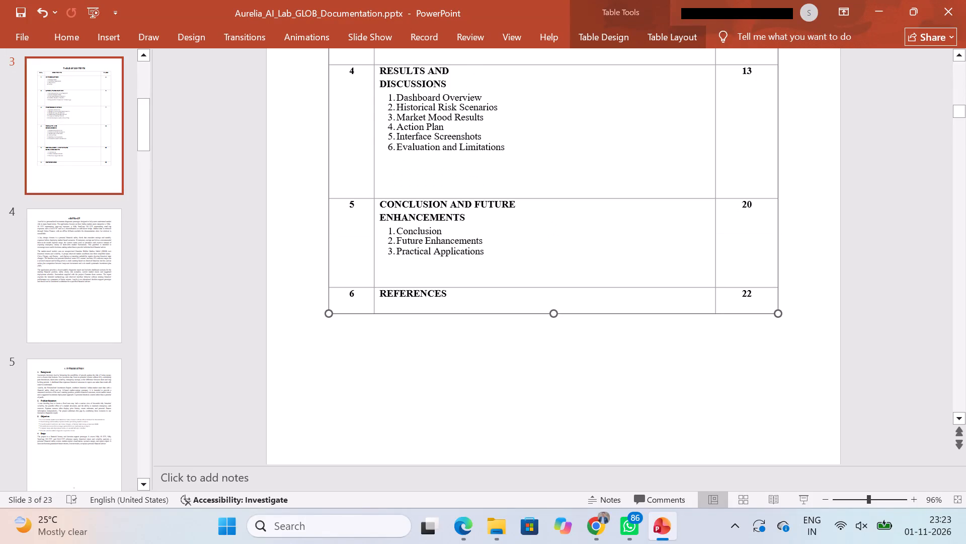
# Move the whole contents table down the slide and slightly to the right, leaving more space beneath its heading.
pyautogui.moveTo(558, 313); pyautogui.dragTo(560, 345)
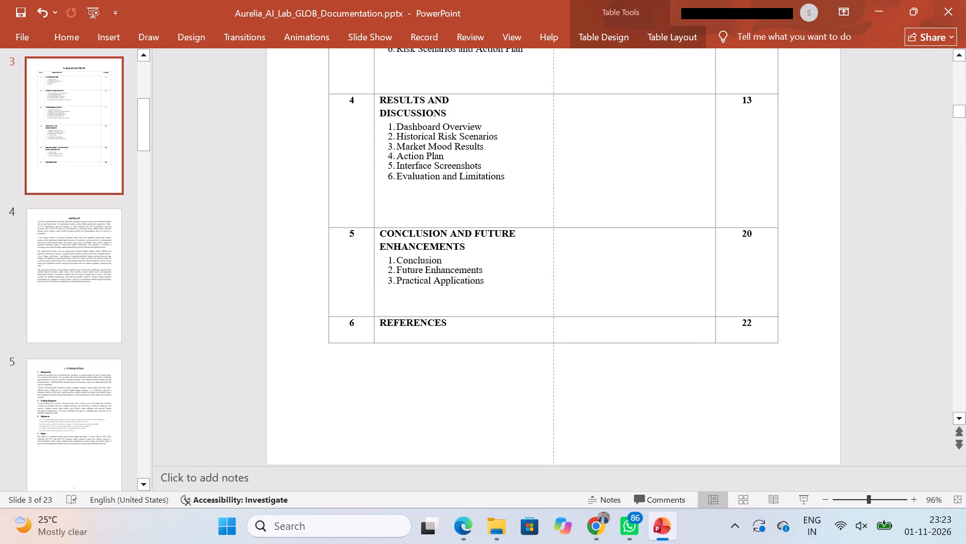
pyautogui.moveTo(560, 345); pyautogui.dragTo(568, 413)
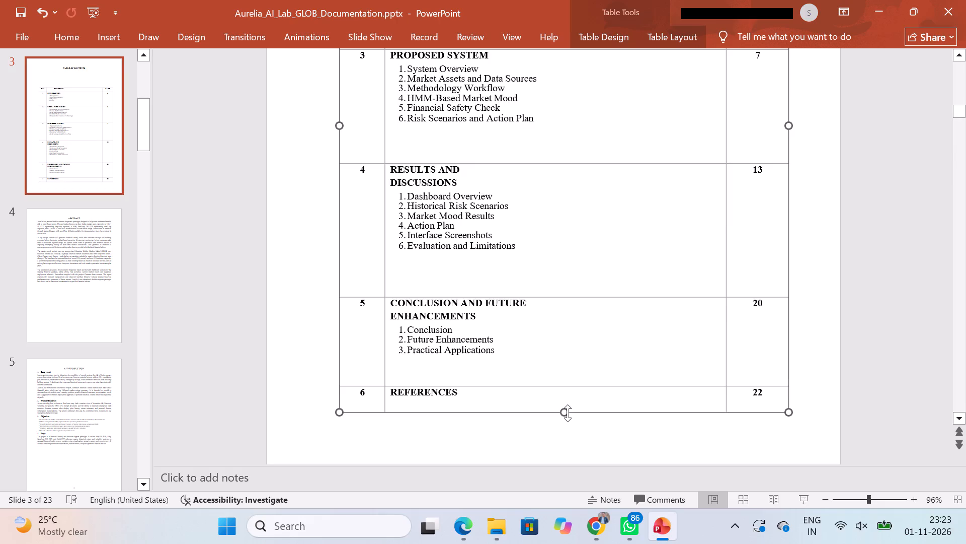
# Shrink the contents table's height by about a tenth from its bottom edge, tightening all its rows.
pyautogui.moveTo(568, 413); pyautogui.dragTo(564, 383)
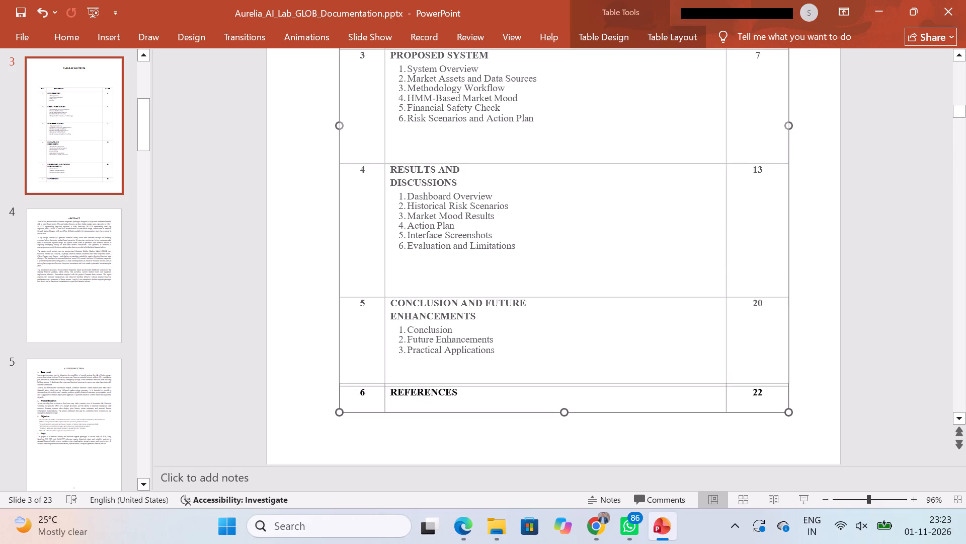
pyautogui.moveTo(564, 383); pyautogui.dragTo(563, 383)
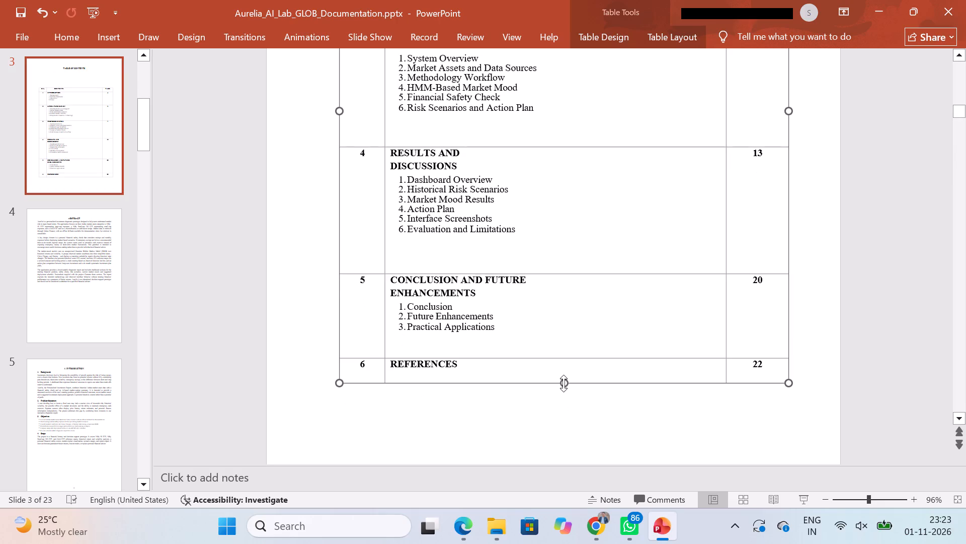
pyautogui.moveTo(562, 383); pyautogui.dragTo(561, 361)
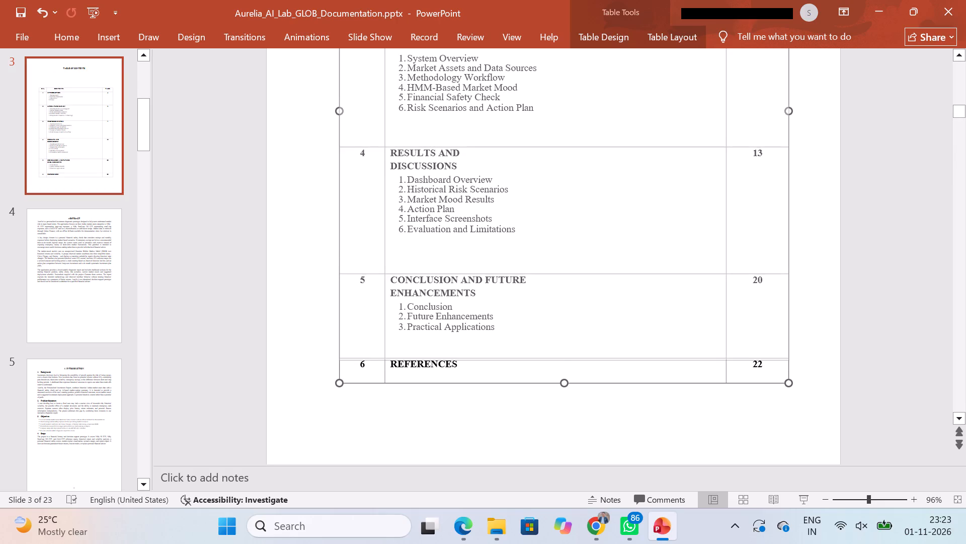
pyautogui.moveTo(561, 361); pyautogui.dragTo(561, 362)
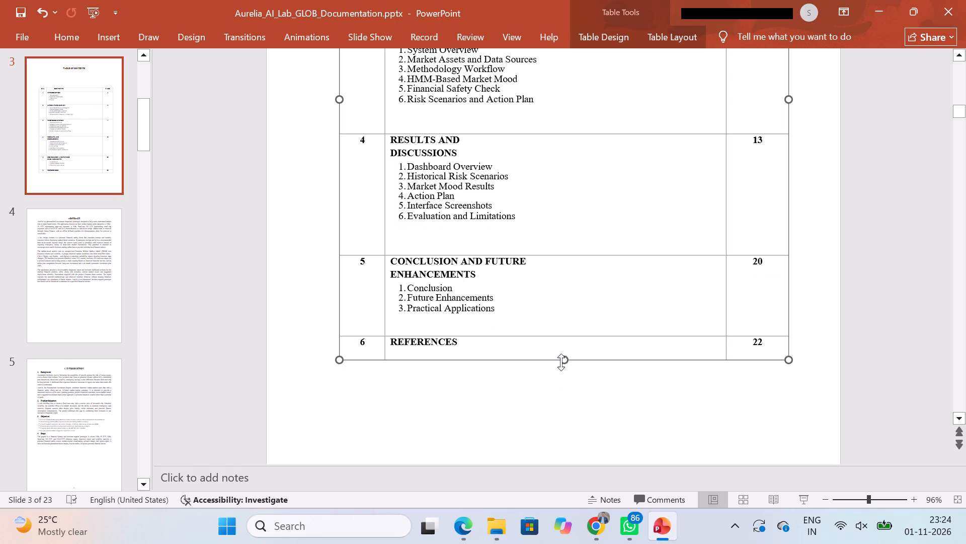
# Examine the repositioned contents table from Introduction to References, and look over slides 4, 5, 9 and 8.
pyautogui.scroll(2, 523, 307)
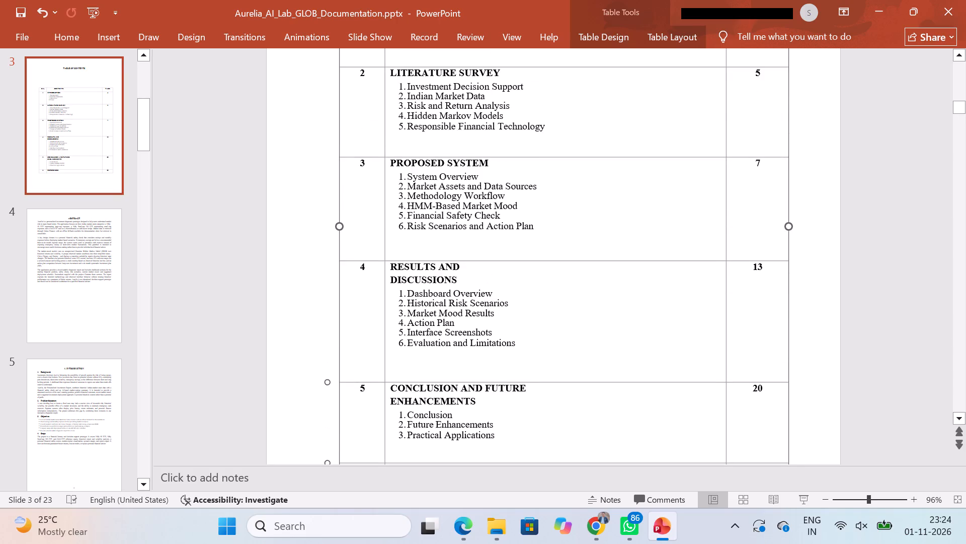
pyautogui.scroll(-1, 523, 307)
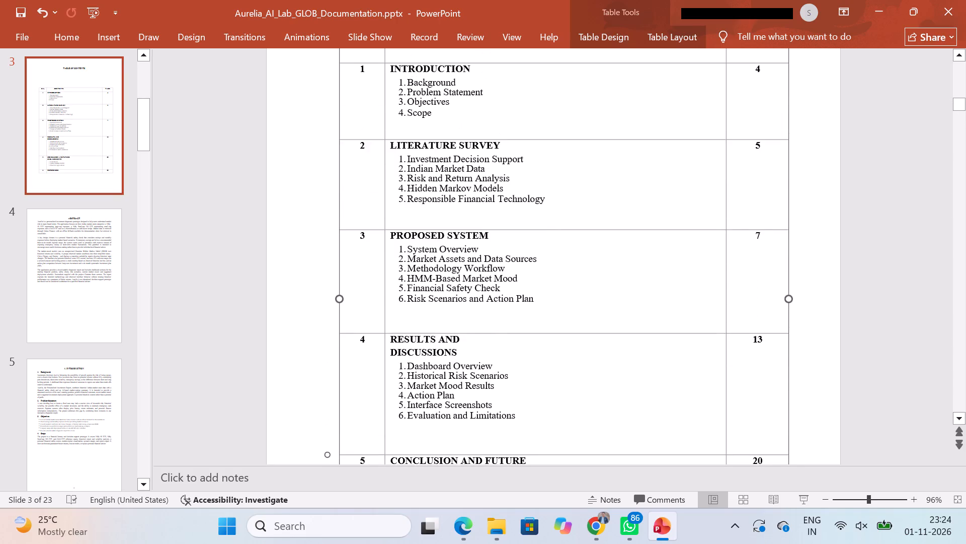
pyautogui.scroll(-2, 523, 307)
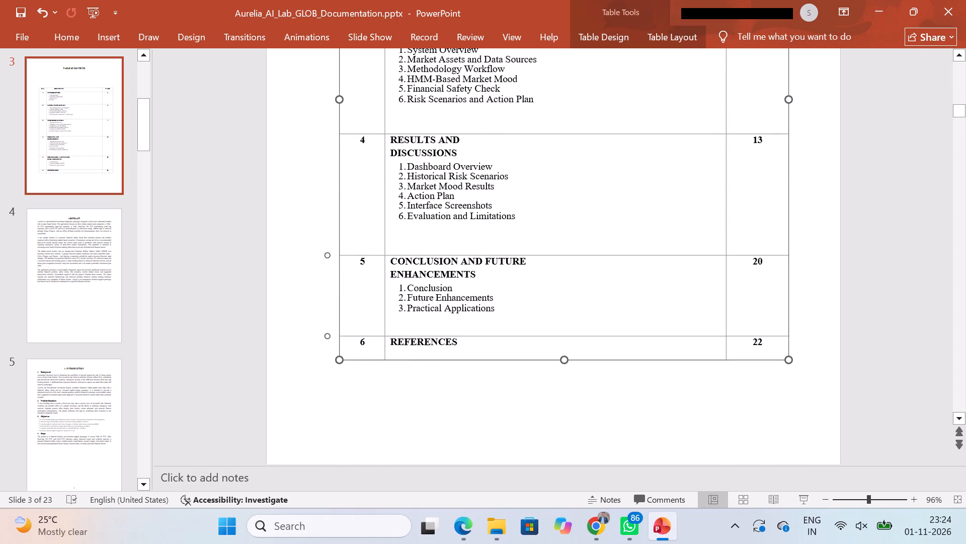
pyautogui.scroll(-1, 523, 307)
pyautogui.click(38, 261)
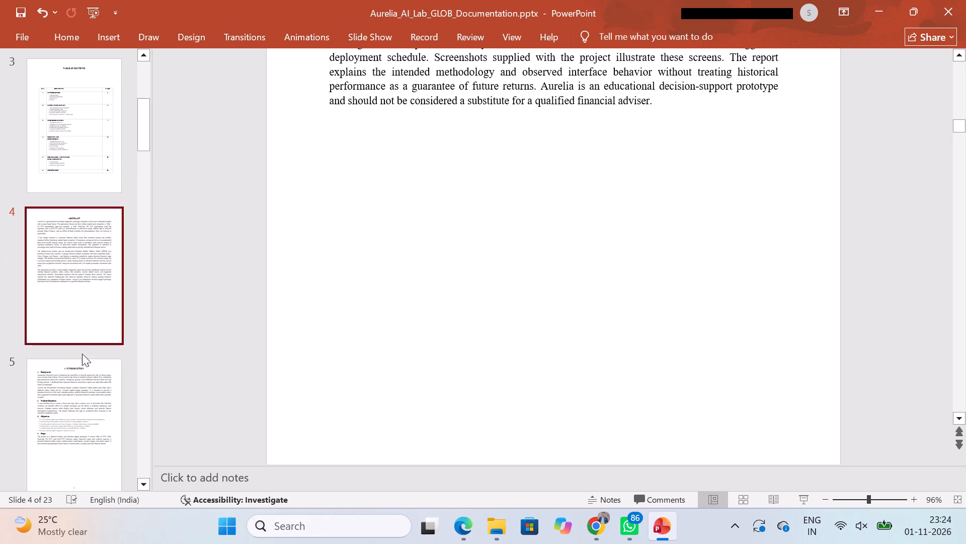
pyautogui.click(87, 404)
pyautogui.scroll(-2, 87, 404)
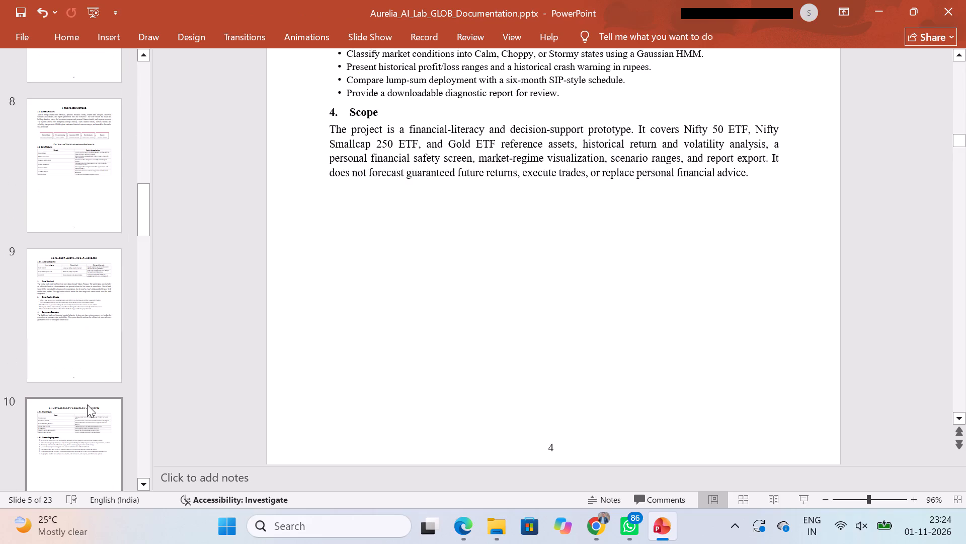
pyautogui.click(93, 303)
pyautogui.click(97, 144)
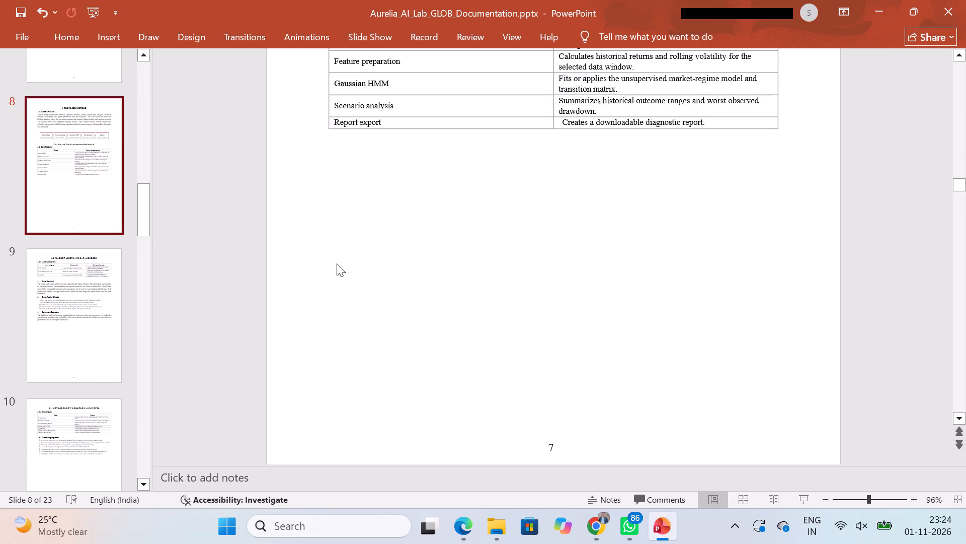
# Save the presentation under its existing name.
pyautogui.hotkey('ctrl', 's')
pyautogui.hotkey('ctrl', 's')
pyautogui.hotkey('ctrl', 's')
pyautogui.hotkey('ctrl', 's')
pyautogui.hotkey('ctrl', 's')
pyautogui.hotkey('ctrl', 's')
pyautogui.hotkey('ctrl', 's')
pyautogui.hotkey('ctrl', 's')
pyautogui.hotkey('ctrl', 's')
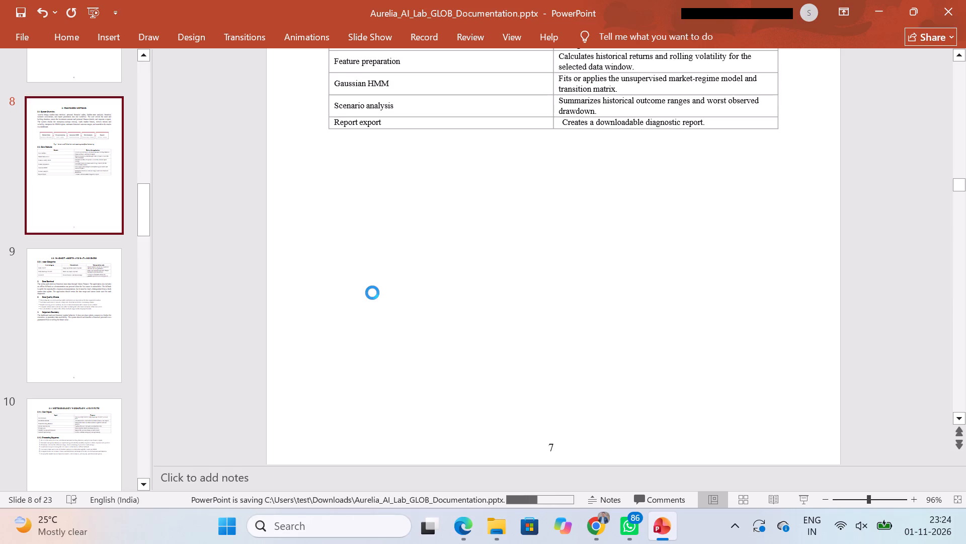
pyautogui.hotkey('ctrl', 's')
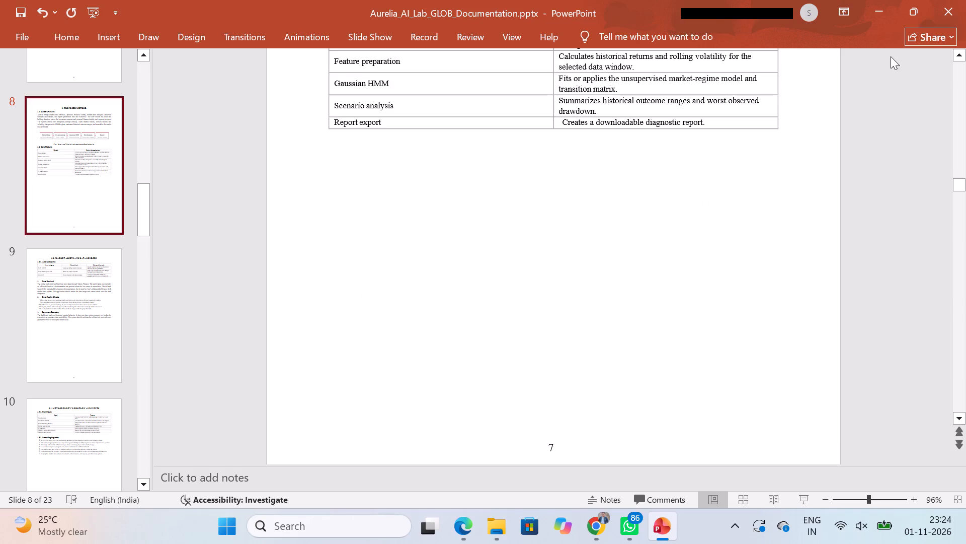
# Start sharing the presentation by choosing to save a copy of it to the cloud.
pyautogui.click(923, 38)
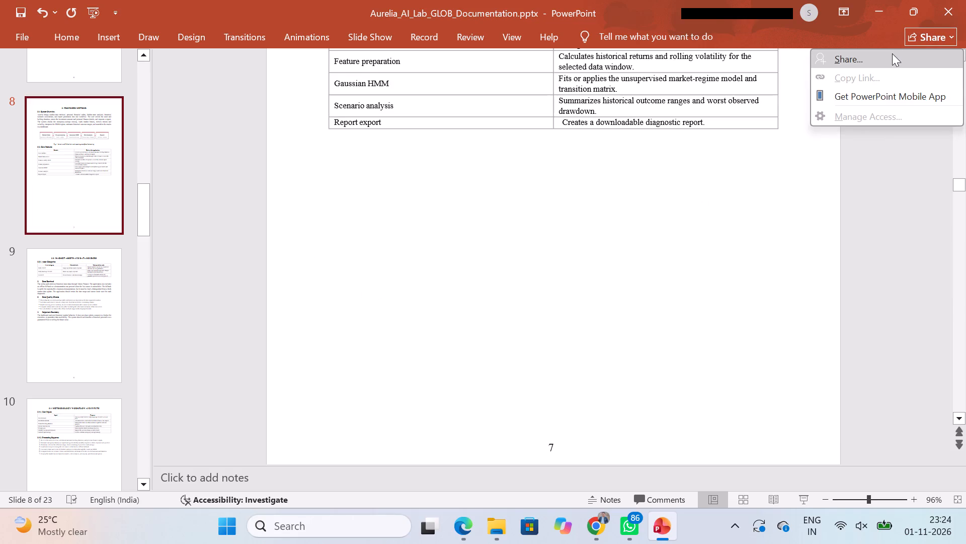
pyautogui.click(883, 54)
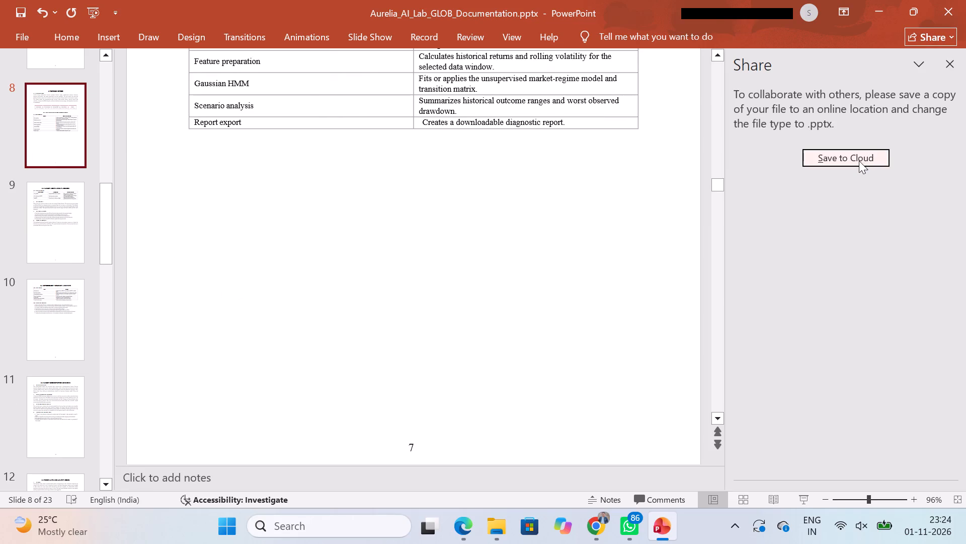
pyautogui.click(859, 161)
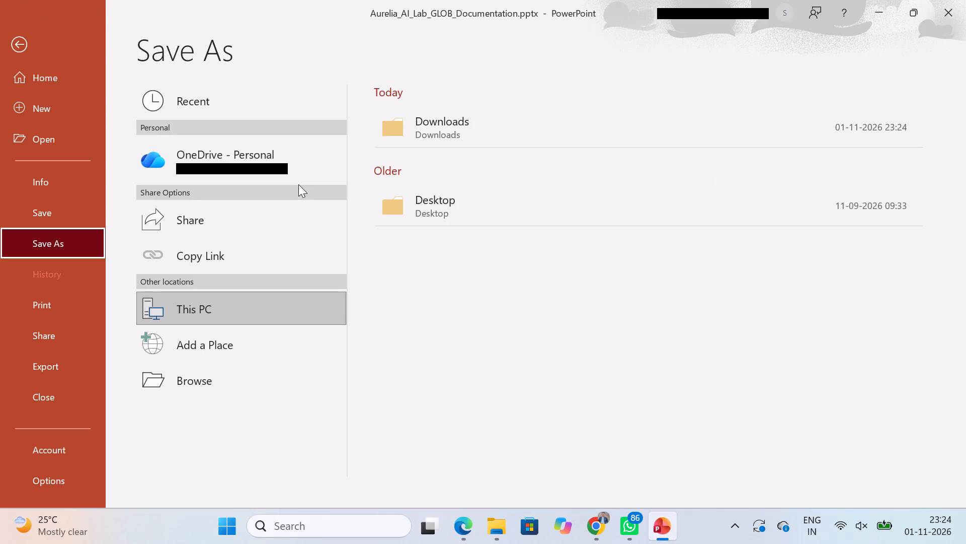
# Save a copy of the presentation in the Desktop folder, keeping the name Aurelia_AI_Lab_GLOB_Documentation.pptx and the PowerPoint Presentation format.
pyautogui.click(446, 249)
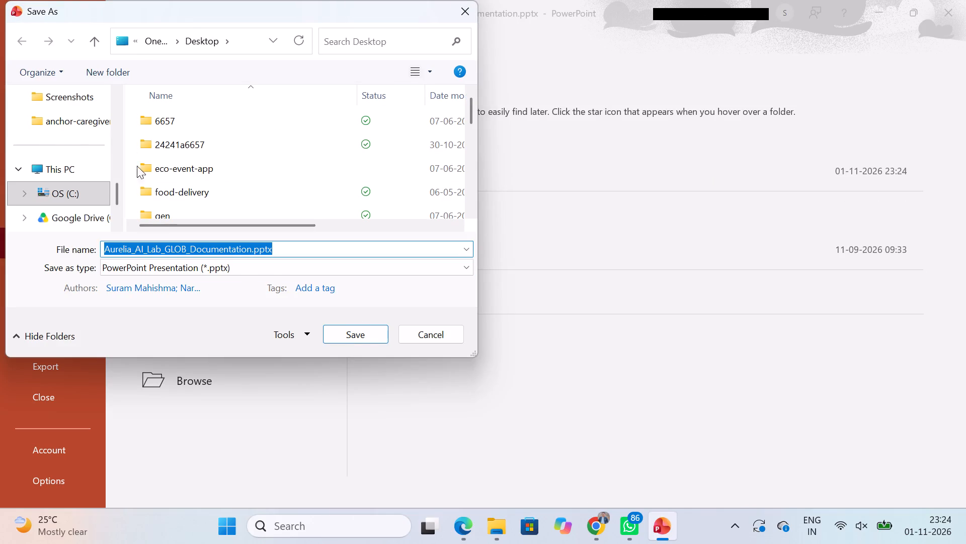
pyautogui.scroll(1, 88, 138)
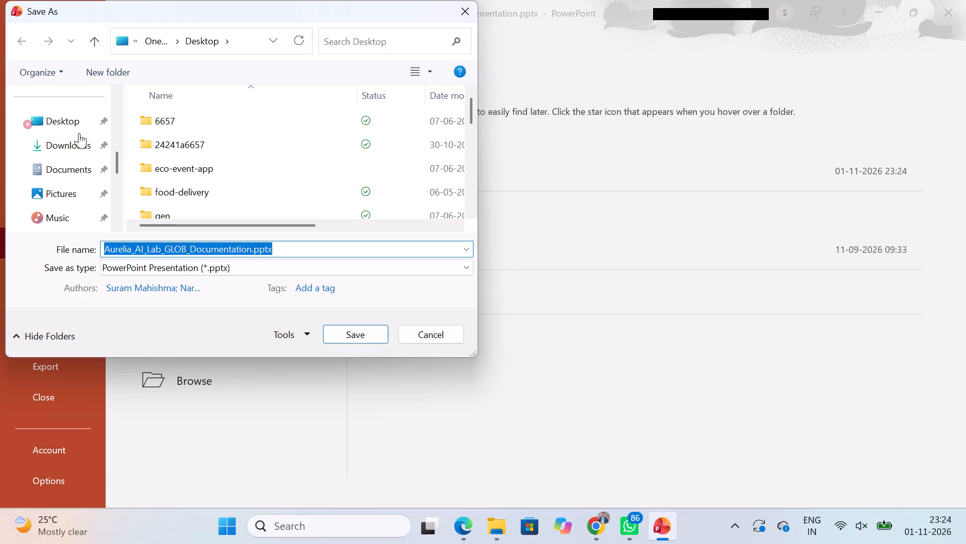
pyautogui.click(67, 124)
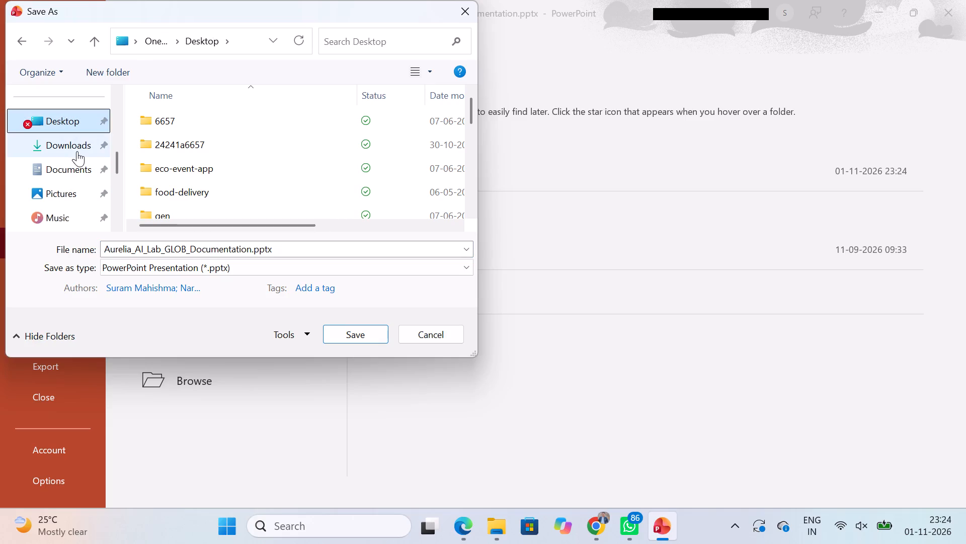
pyautogui.click(348, 338)
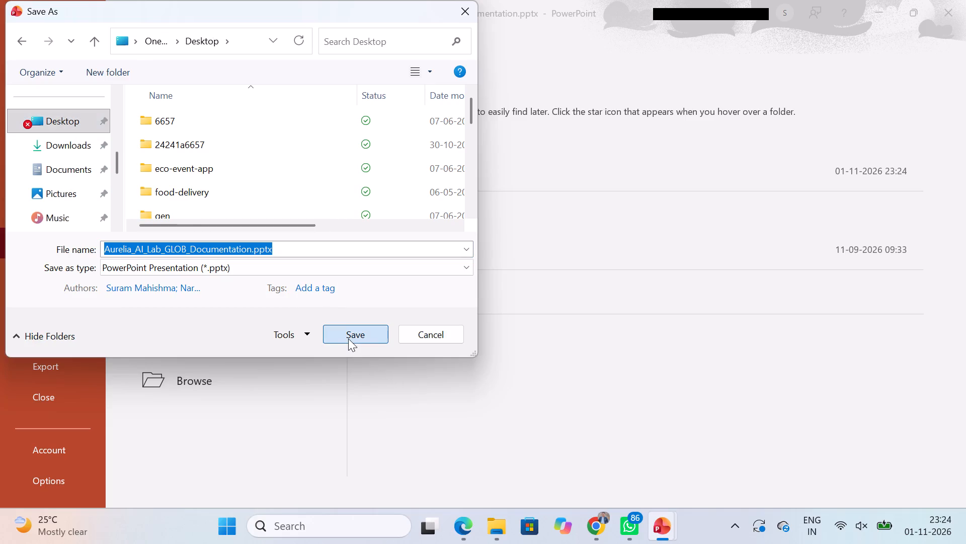
pyautogui.click(348, 338)
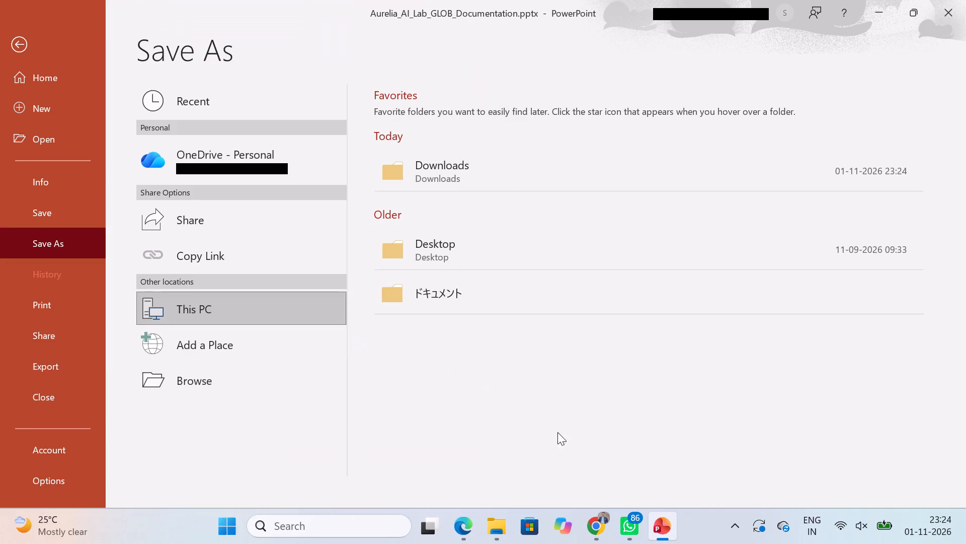
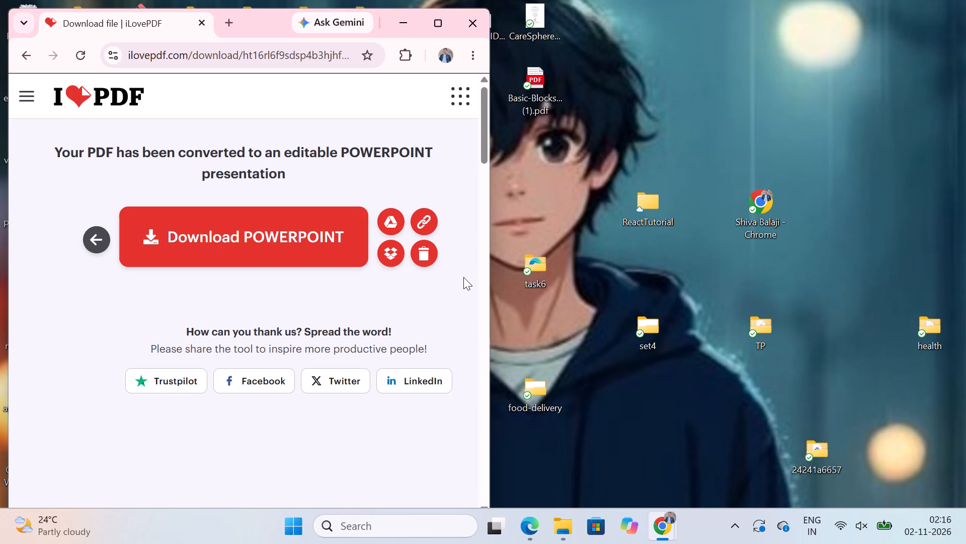
# Close the Chrome window showing the iLovePDF download page for the converted PowerPoint presentation.
pyautogui.click(469, 30)
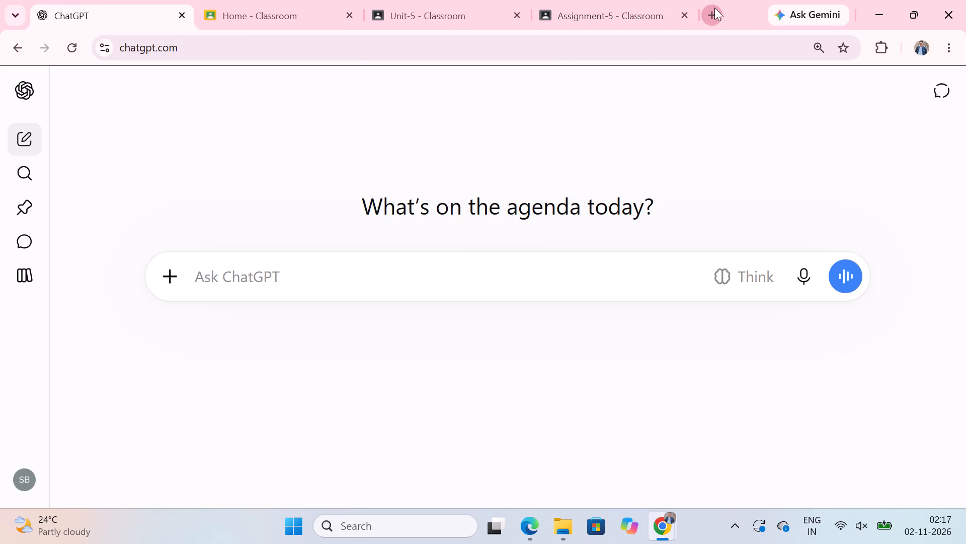
pyautogui.click(493, 294)
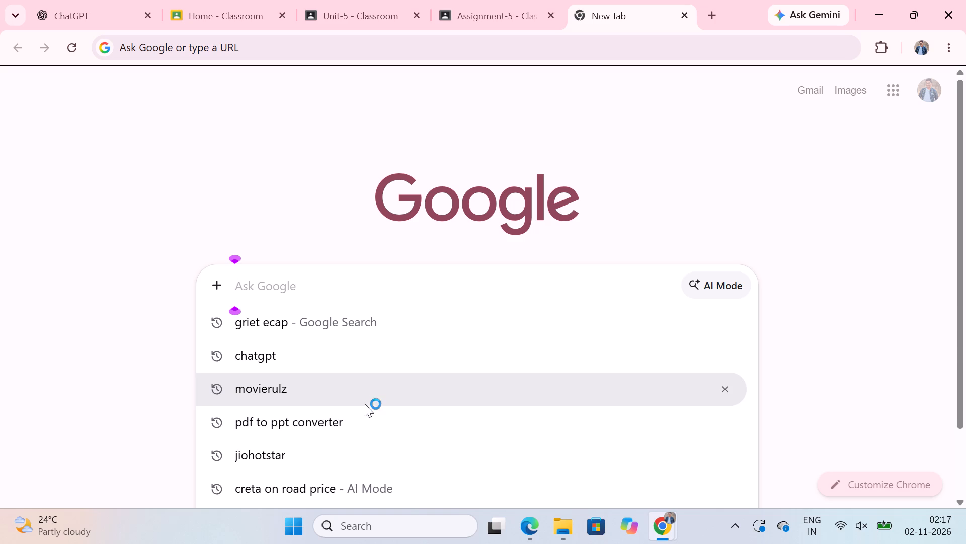
pyautogui.click(364, 402)
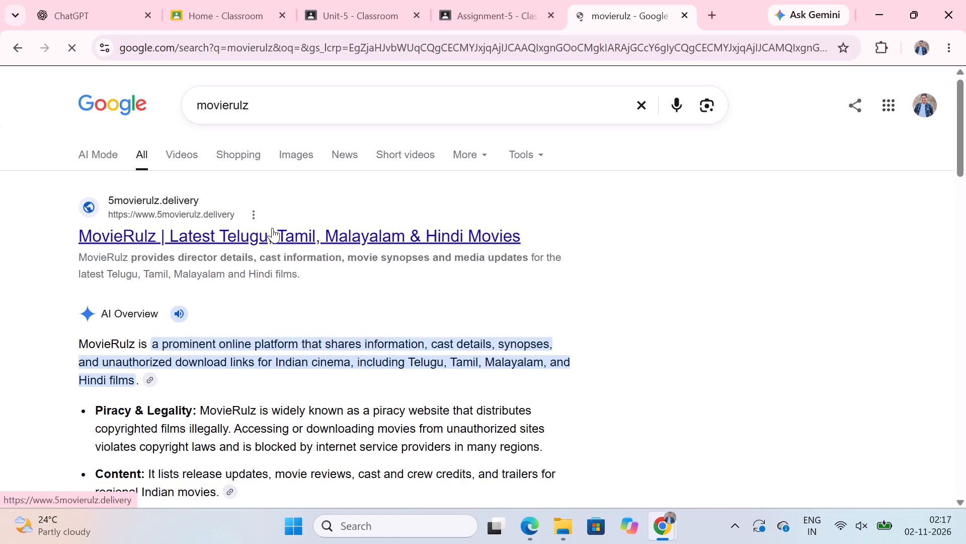
pyautogui.click(272, 228)
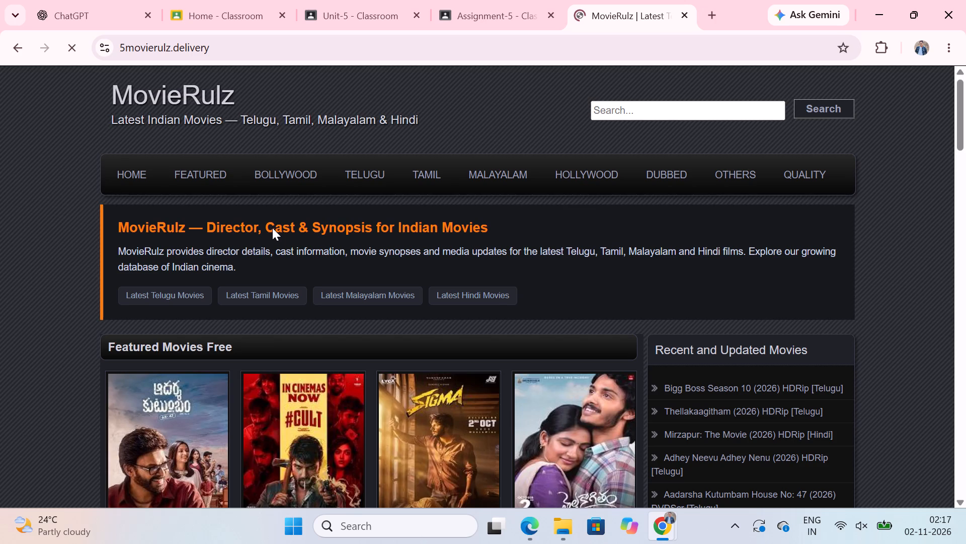
pyautogui.scroll(-1, 388, 418)
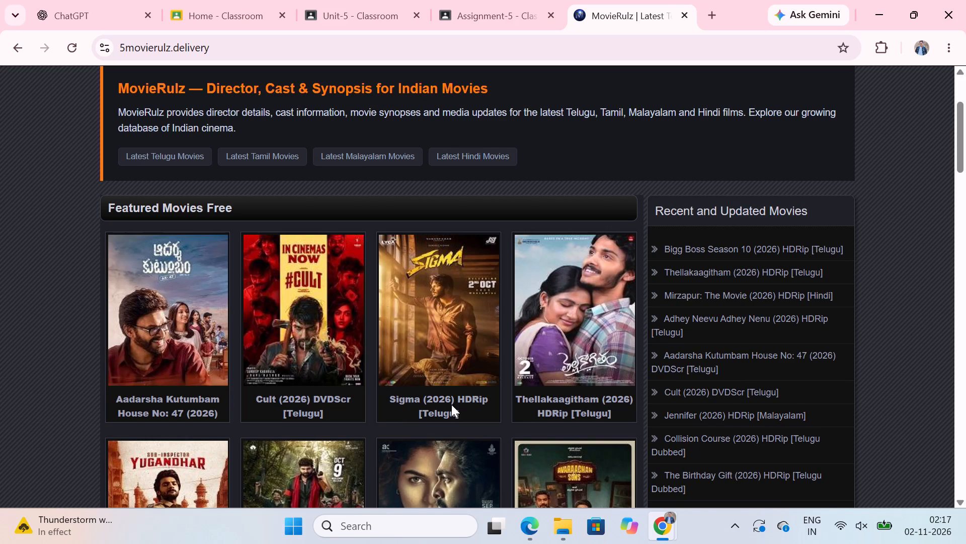
pyautogui.scroll(-1, 451, 404)
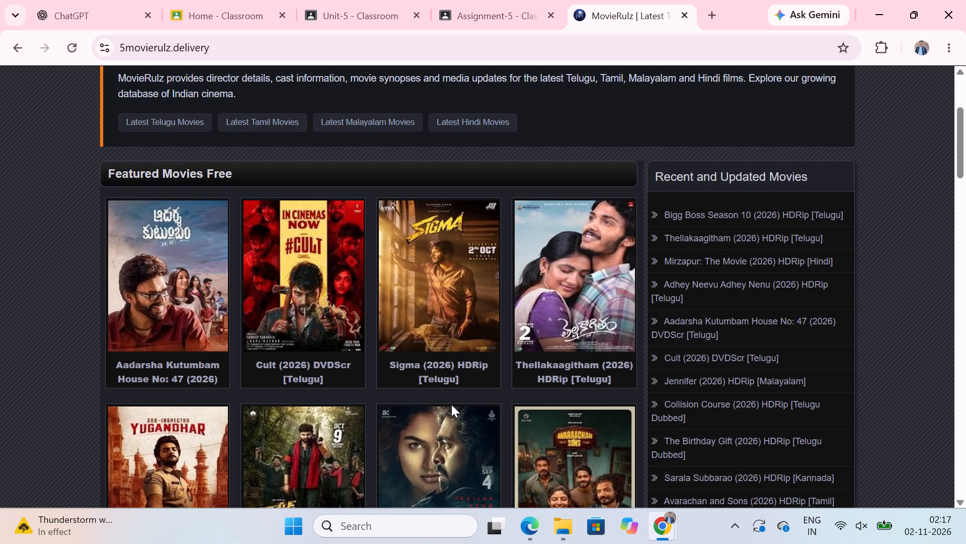
# Open the Sigma (2026) HDRip [Telugu] page from the featured movies, closing the advertising page that intervenes.
pyautogui.scroll(-2, 452, 420)
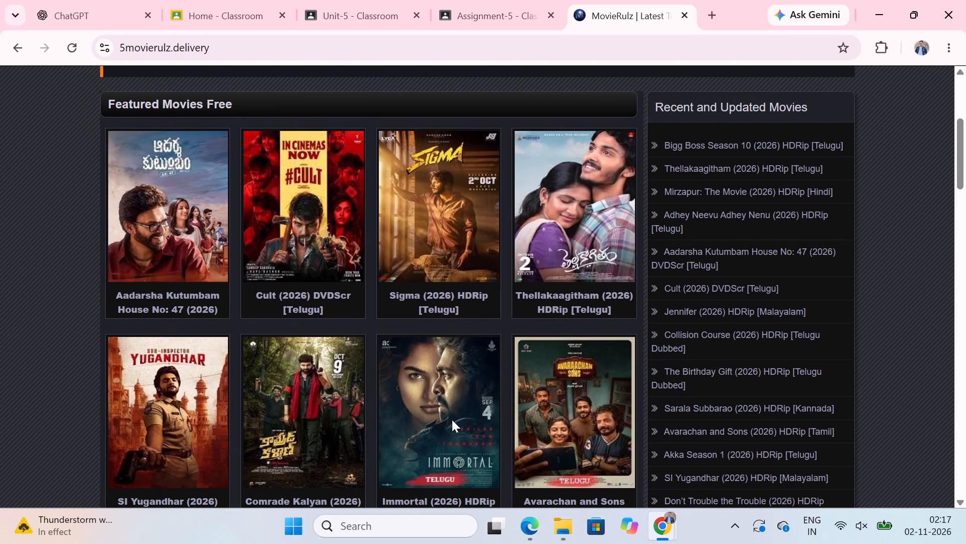
pyautogui.click(425, 192)
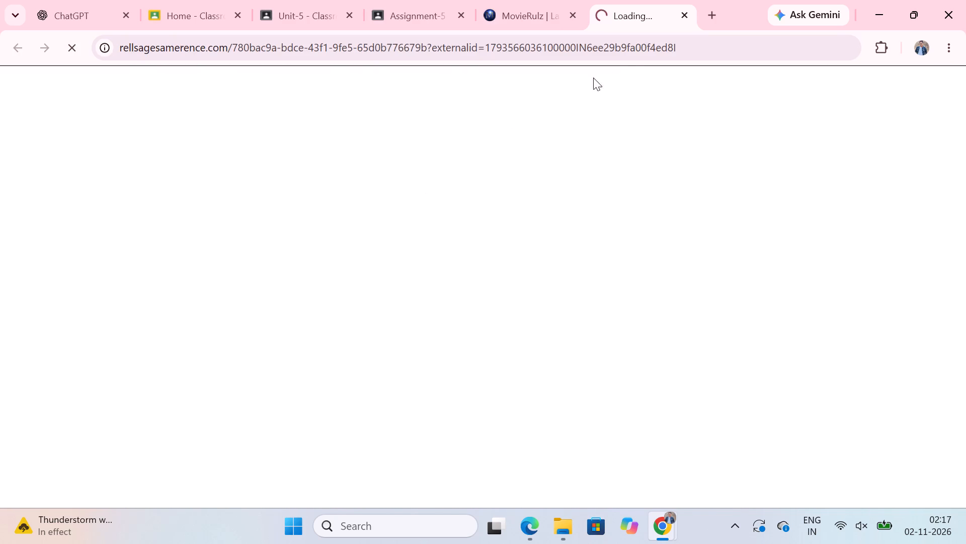
pyautogui.click(684, 18)
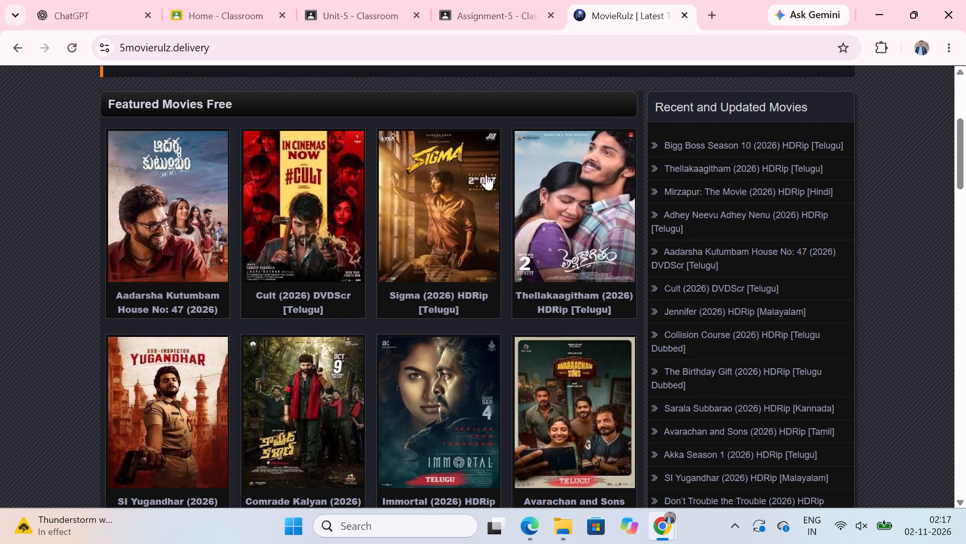
pyautogui.click(464, 191)
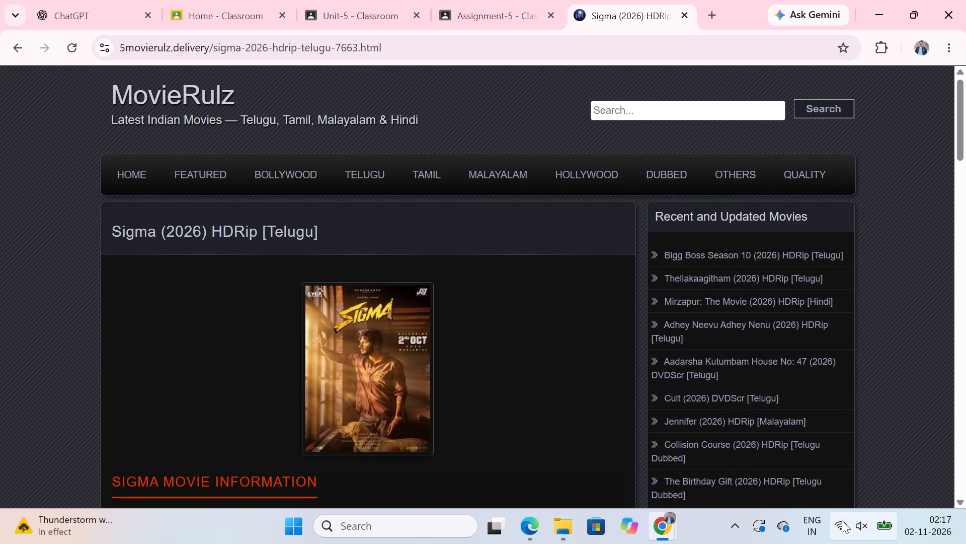
# Turn on the computer's Bluetooth.
pyautogui.click(842, 520)
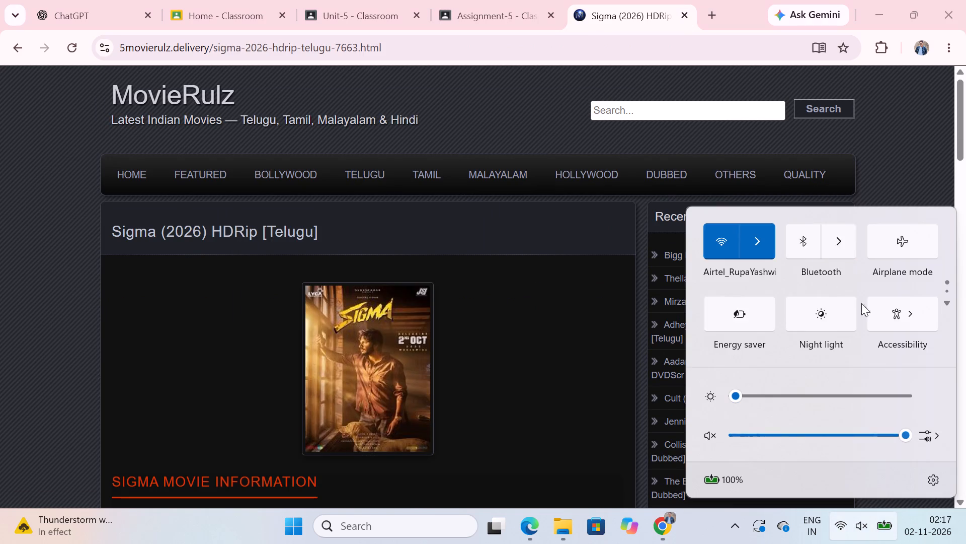
pyautogui.click(791, 245)
# Open the full Bluetooth & devices settings and try to connect the paired Pro3 headset.
pyautogui.click(837, 240)
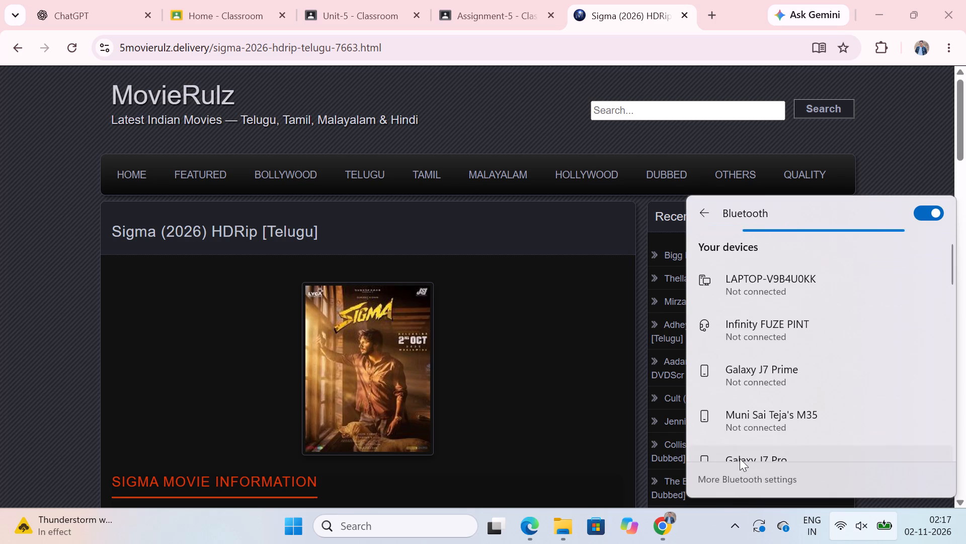
pyautogui.click(734, 478)
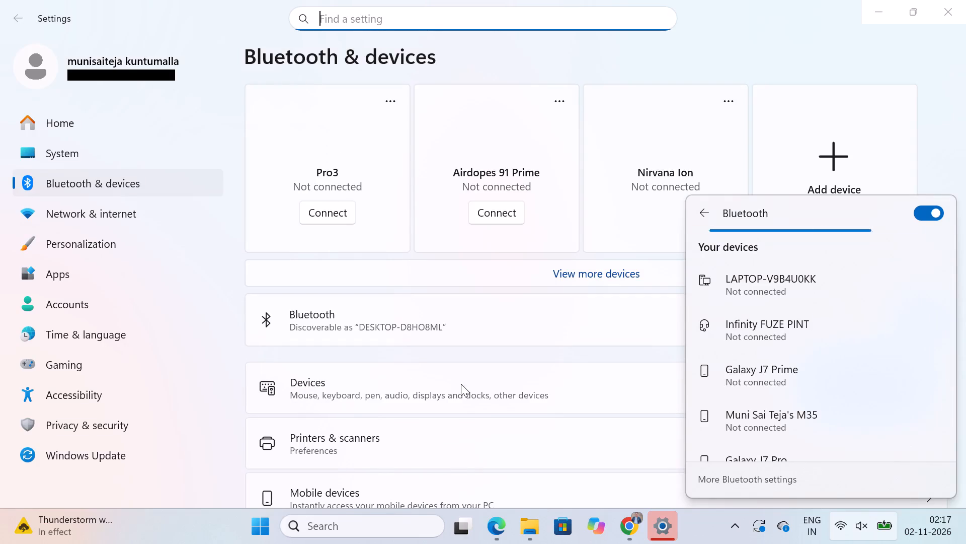
pyautogui.click(346, 204)
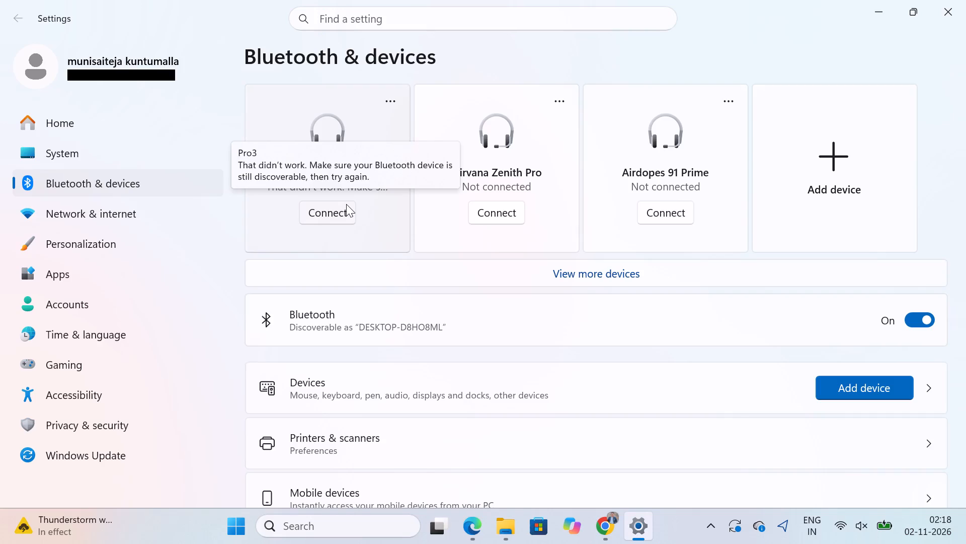
# Try to connect the Pro3 headset over Bluetooth, leaving the Settings window minimized.
pyautogui.click(346, 204)
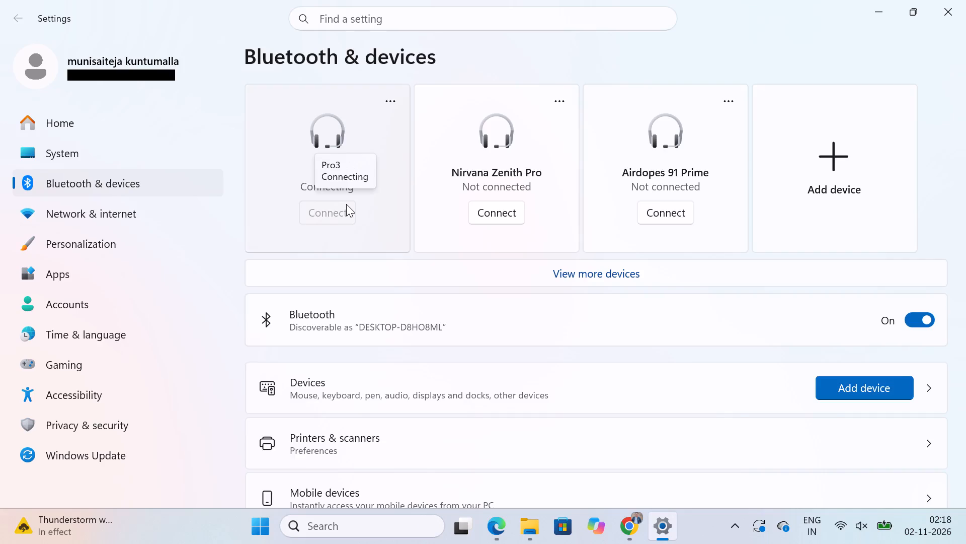